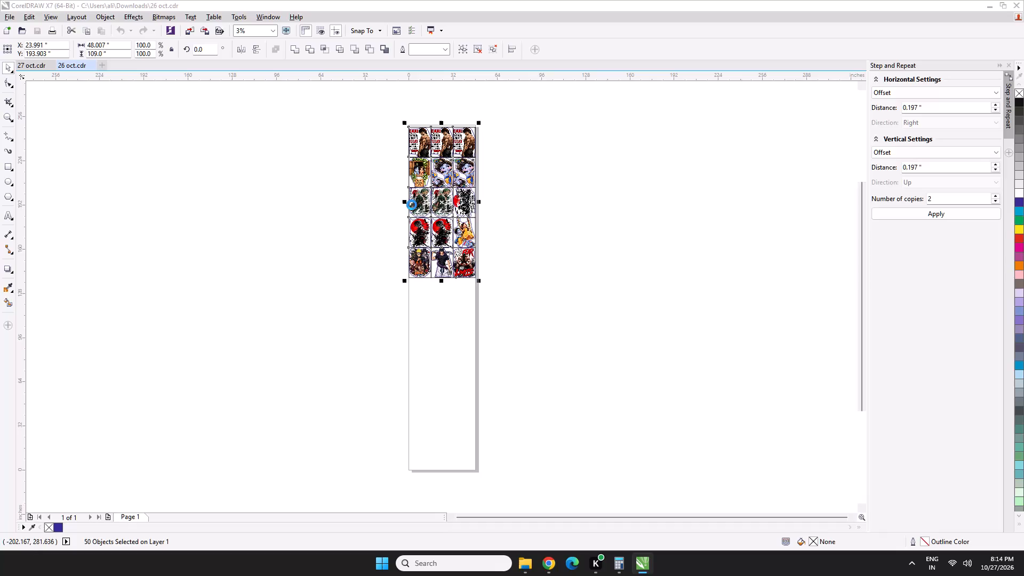
# Examine the three Baki Hanma stickers at the top of the sheet, including their edges and cut outlines, up close.
pyautogui.moveTo(475, 154); pyautogui.dragTo(448, 219, button='middle')
pyautogui.scroll(2, 444, 344)
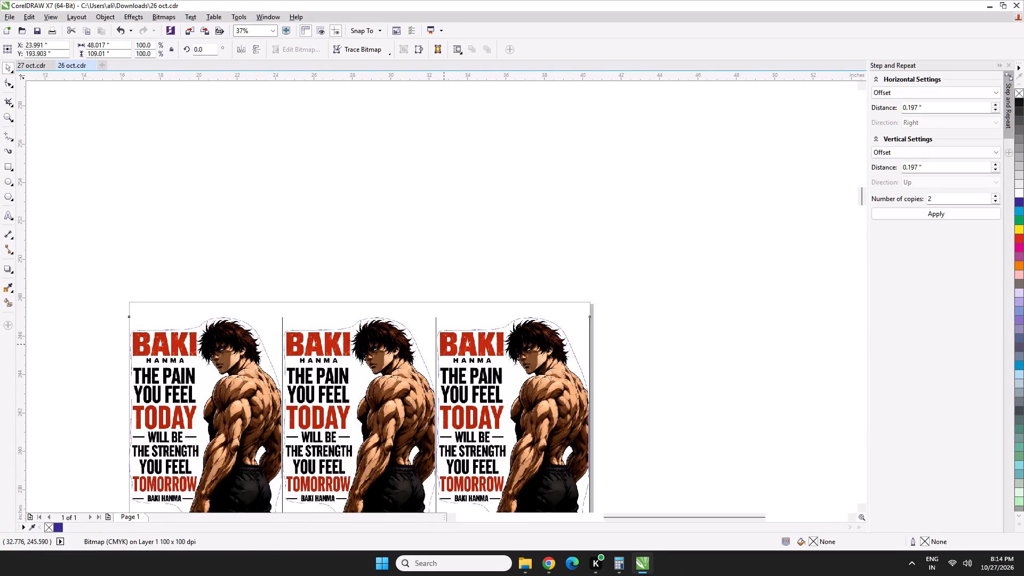
pyautogui.scroll(2, 444, 344)
pyautogui.scroll(-1, 444, 345)
pyautogui.moveTo(444, 347); pyautogui.dragTo(255, 157, button='middle')
pyautogui.scroll(-1, 427, 317)
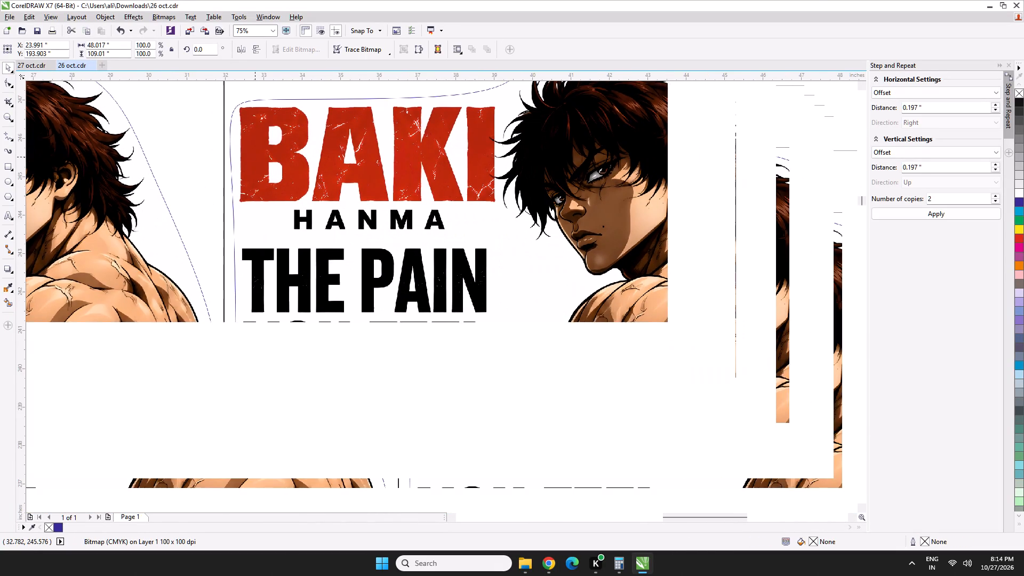
pyautogui.moveTo(494, 298); pyautogui.dragTo(316, 210, button='middle')
pyautogui.scroll(2, 634, 274)
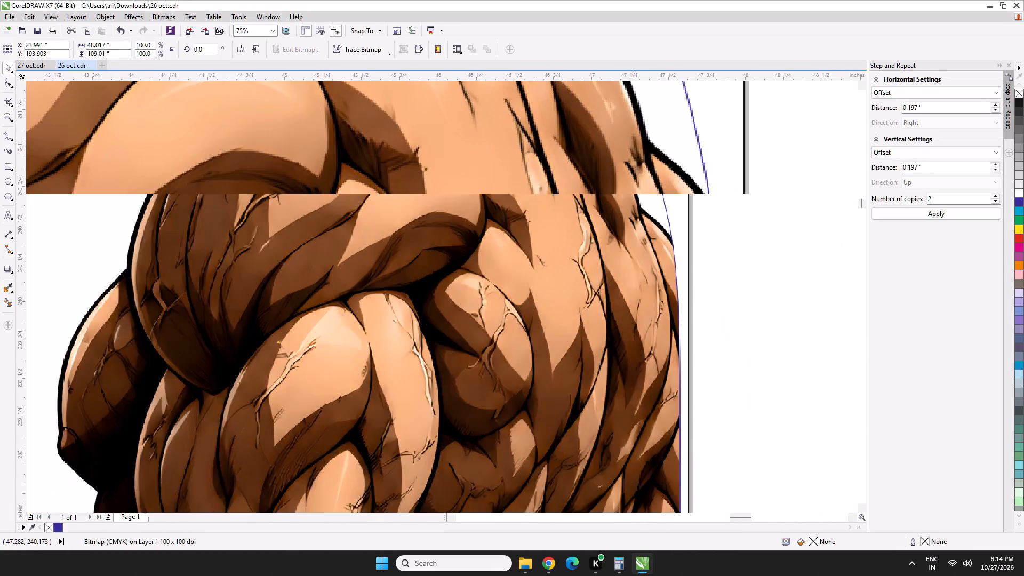
pyautogui.scroll(1, 635, 271)
pyautogui.moveTo(646, 298); pyautogui.dragTo(500, 548, button='middle')
pyautogui.scroll(-9, 514, 451)
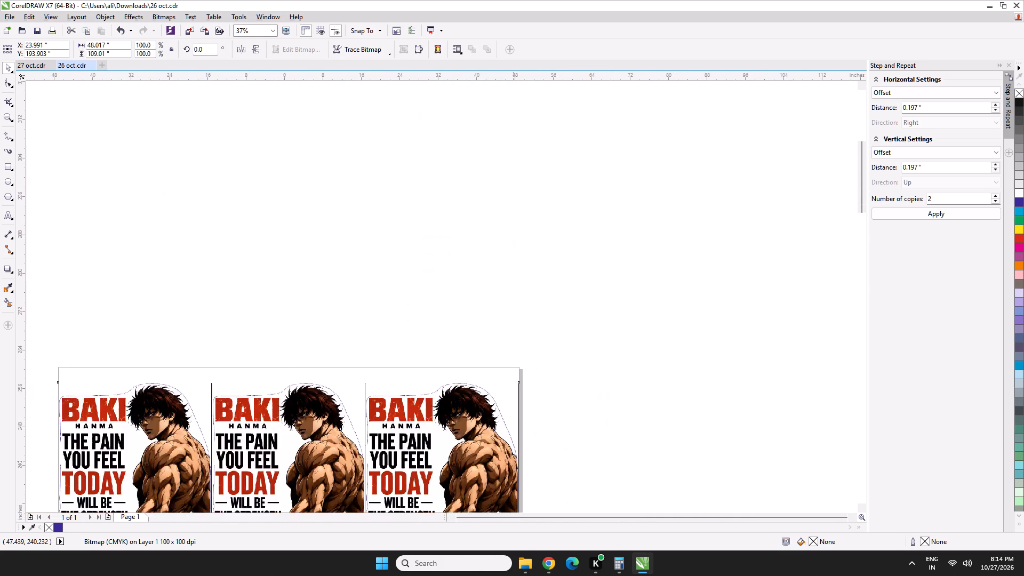
# Convert the selected sticker sheet to a 100 dpi CMYK bitmap with anti-aliasing and a transparent background.
pyautogui.click(169, 16)
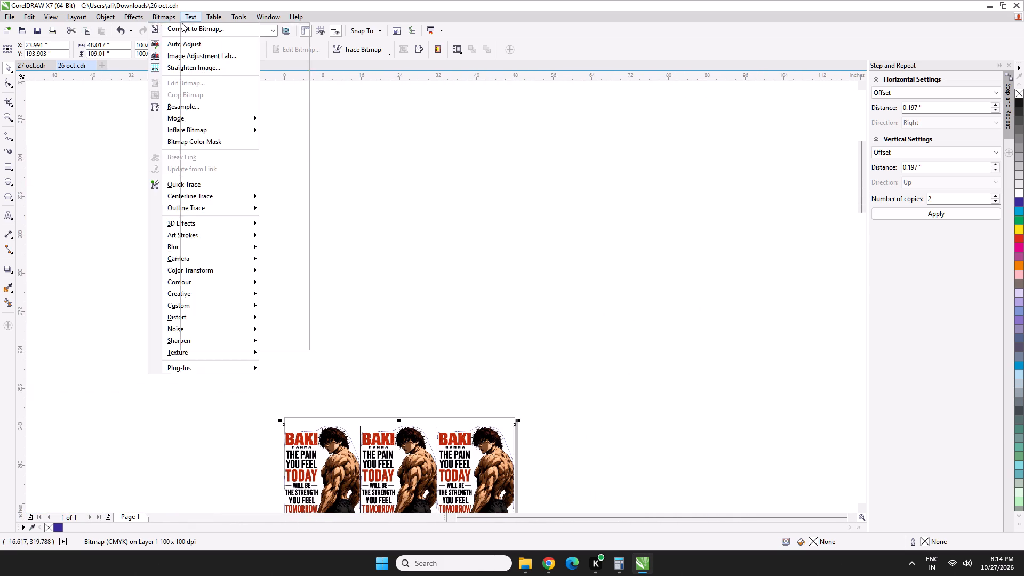
pyautogui.click(181, 30)
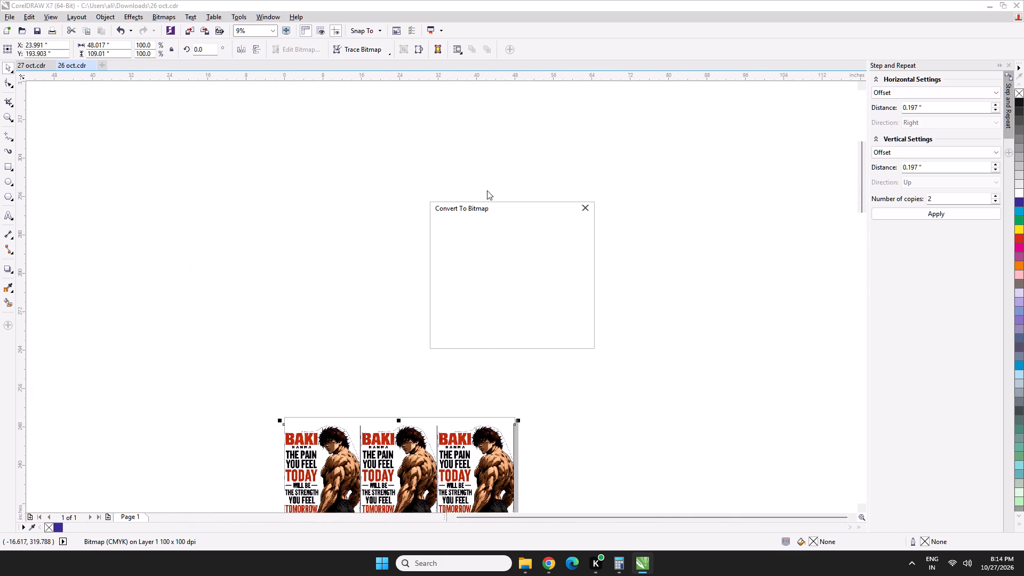
pyautogui.click(503, 229)
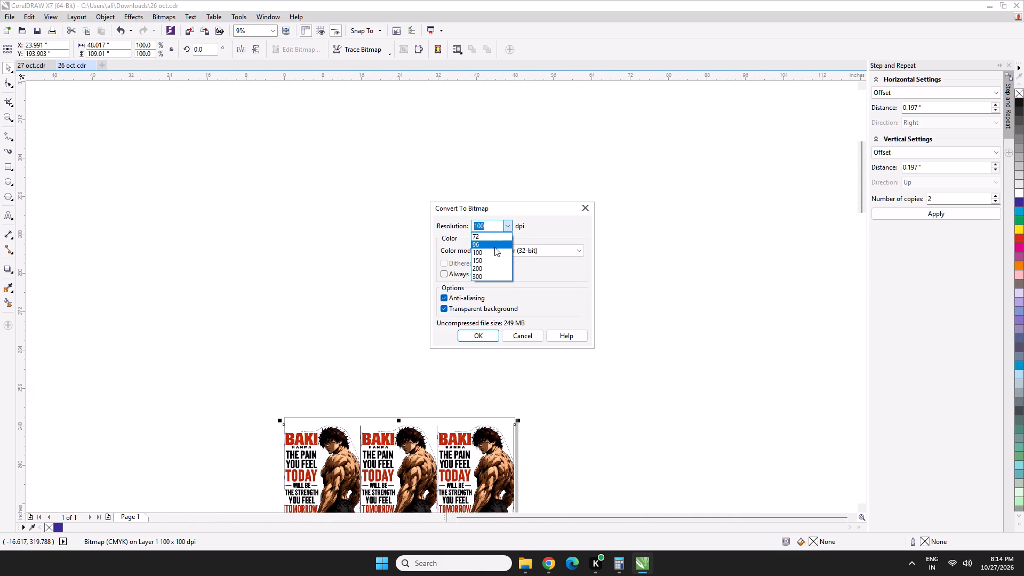
pyautogui.click(493, 250)
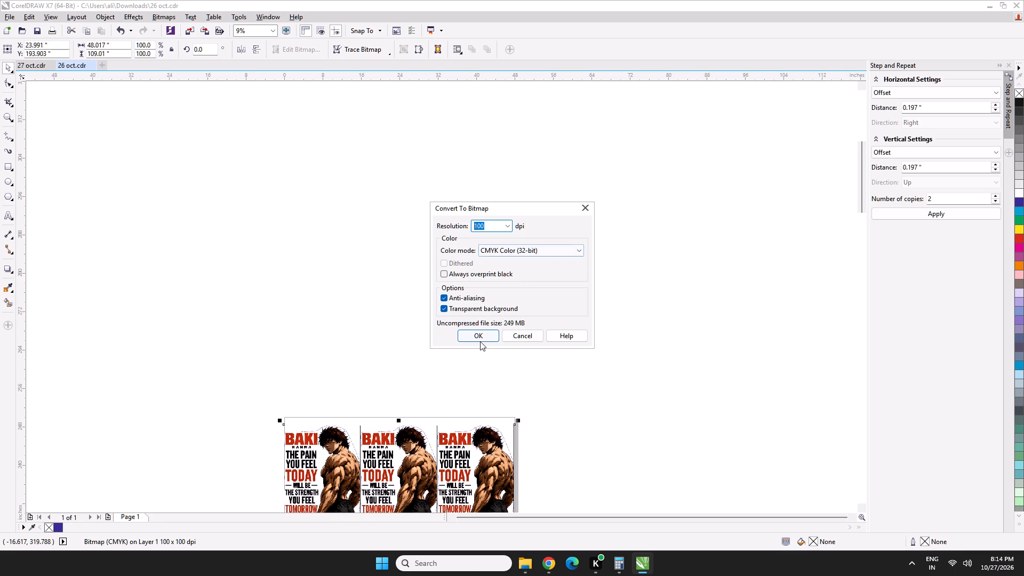
pyautogui.click(479, 339)
# Examine the converted Baki Hanma artwork's pixel quality, blue cut outlines and black dividing lines across the top row.
pyautogui.moveTo(478, 441); pyautogui.dragTo(446, 260, button='middle')
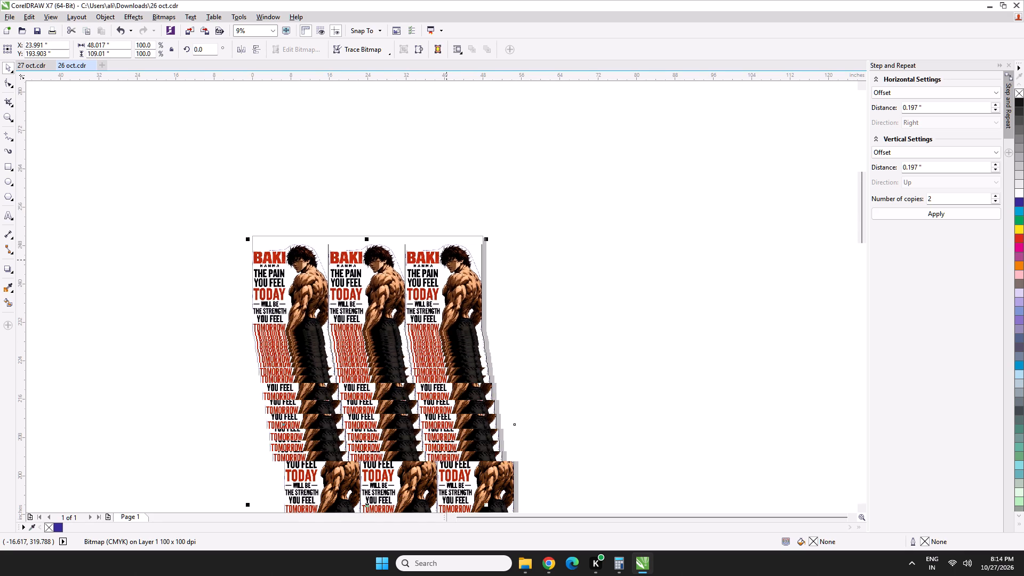
pyautogui.scroll(7, 336, 243)
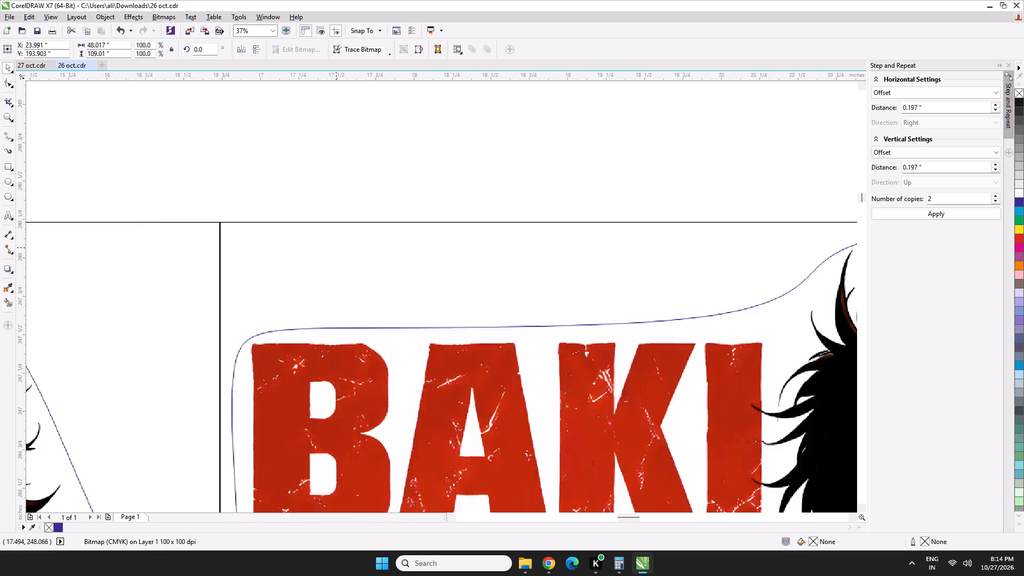
pyautogui.moveTo(336, 247); pyautogui.dragTo(352, 178, button='middle')
pyautogui.scroll(3, 340, 357)
pyautogui.scroll(-2, 333, 332)
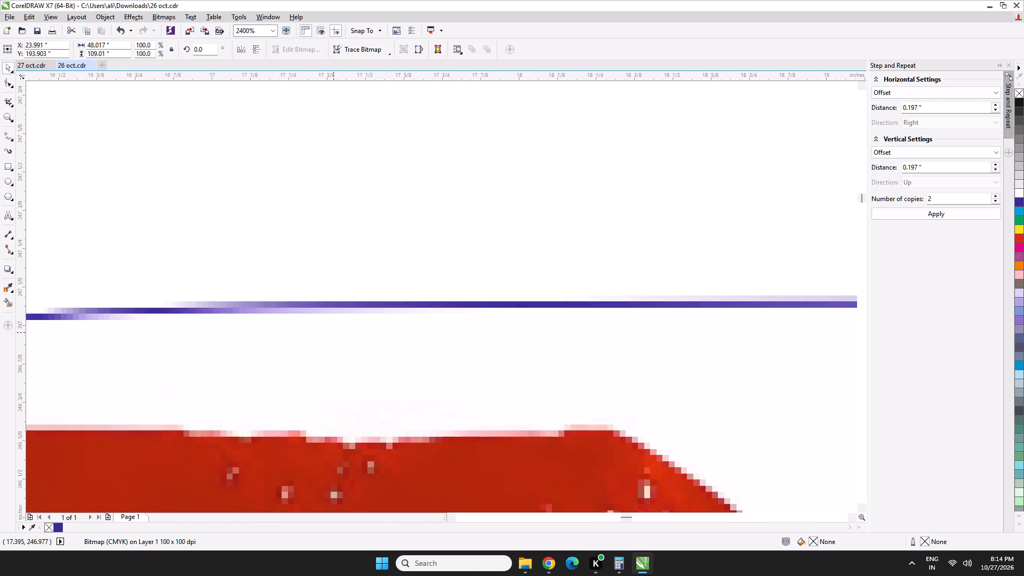
pyautogui.scroll(-3, 330, 336)
pyautogui.moveTo(329, 347); pyautogui.dragTo(131, 256, button='middle')
pyautogui.moveTo(507, 278); pyautogui.dragTo(453, 130, button='middle')
pyautogui.moveTo(620, 369); pyautogui.dragTo(565, 285, button='middle')
pyautogui.scroll(4, 571, 250)
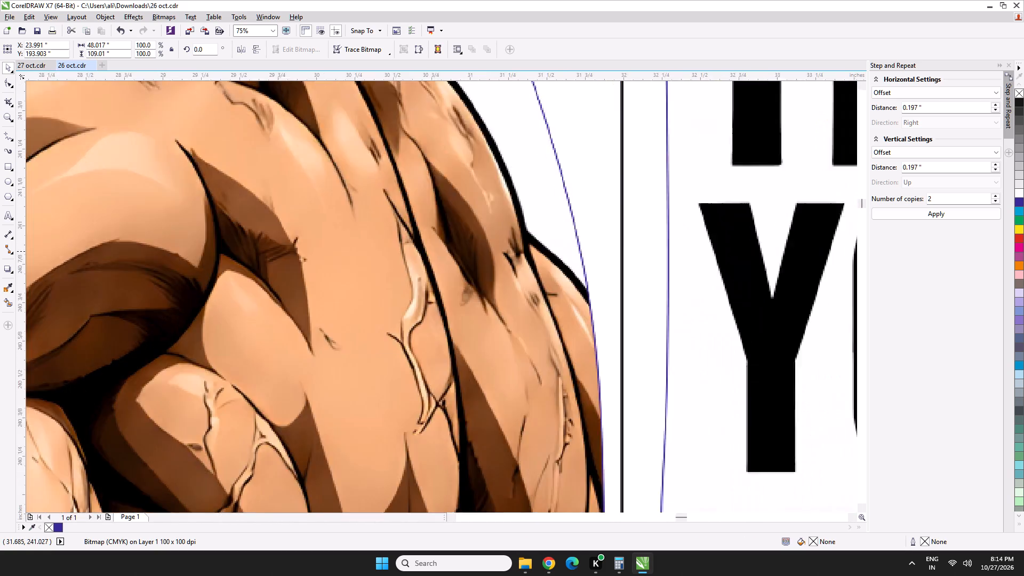
pyautogui.scroll(-5, 570, 259)
pyautogui.scroll(5, 568, 271)
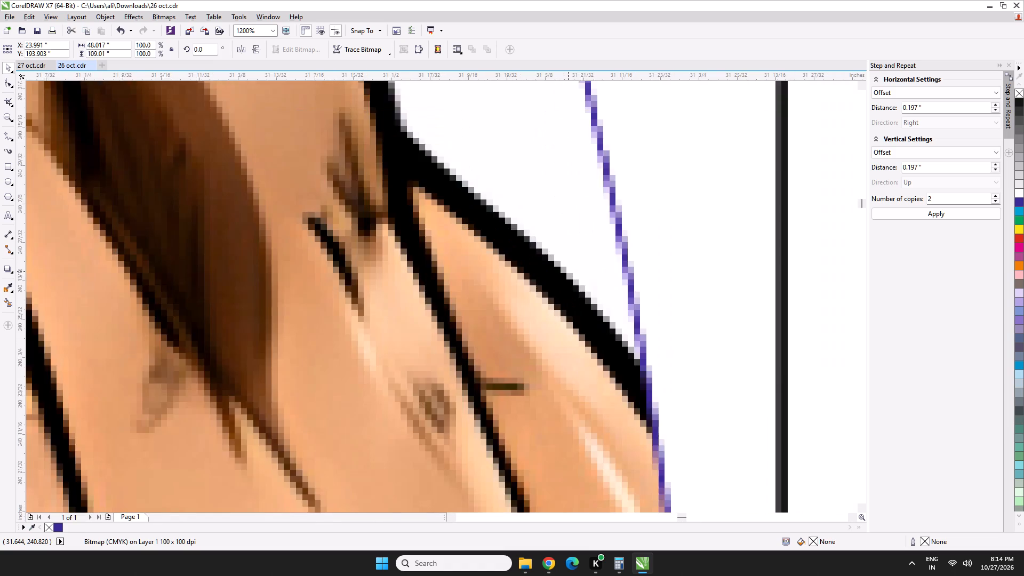
pyautogui.scroll(-13, 568, 271)
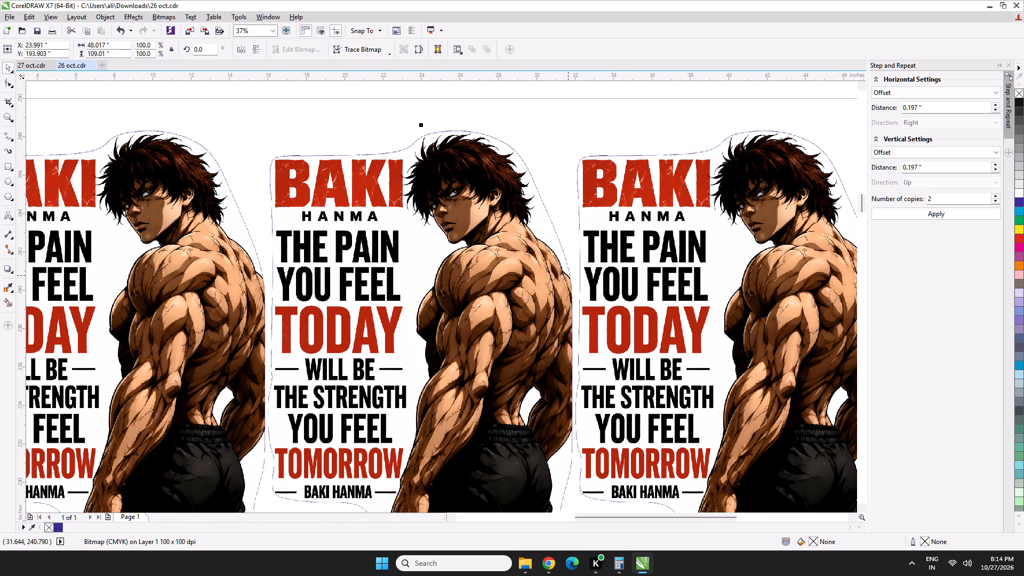
pyautogui.moveTo(568, 275); pyautogui.dragTo(619, 242, button='middle')
pyautogui.scroll(5, 289, 218)
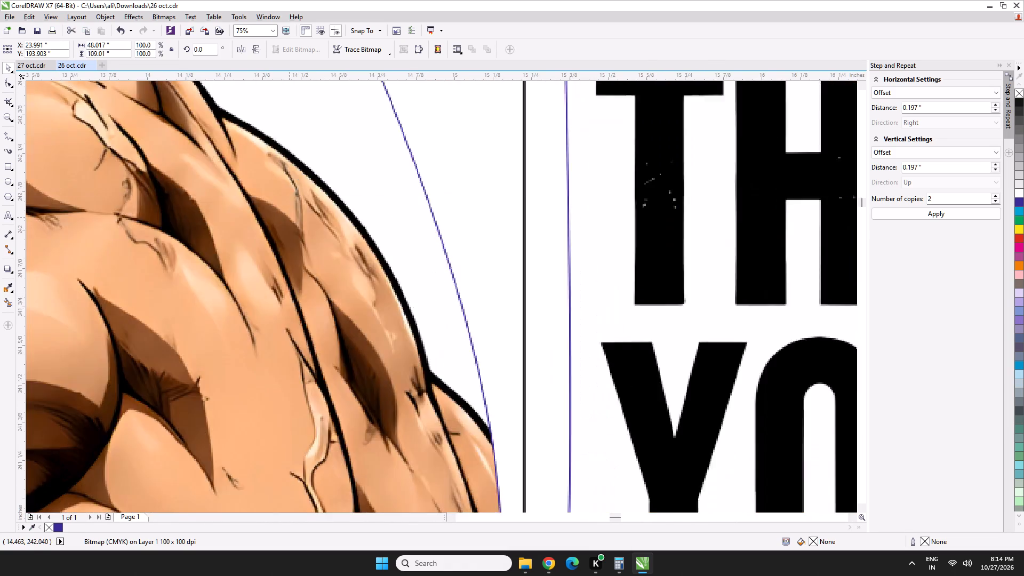
pyautogui.scroll(-11, 429, 221)
pyautogui.scroll(-4, 432, 264)
pyautogui.moveTo(427, 275); pyautogui.dragTo(404, 245, button='middle')
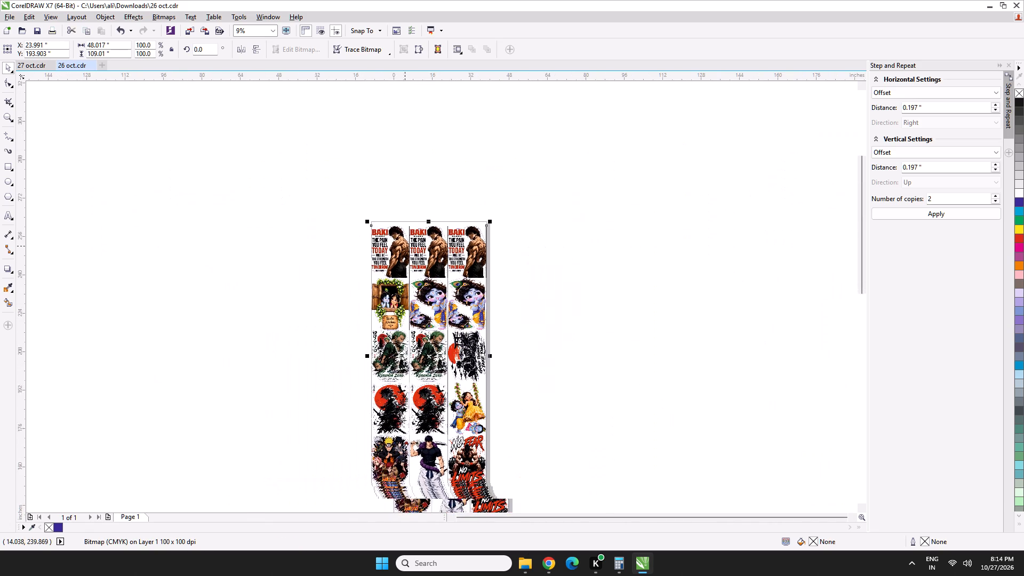
pyautogui.moveTo(404, 245); pyautogui.dragTo(388, 212, button='middle')
# Convert the whole sticker sheet to a 300 dpi CMYK bitmap with anti-aliasing and a transparent background.
pyautogui.moveTo(307, 130); pyautogui.dragTo(546, 509)
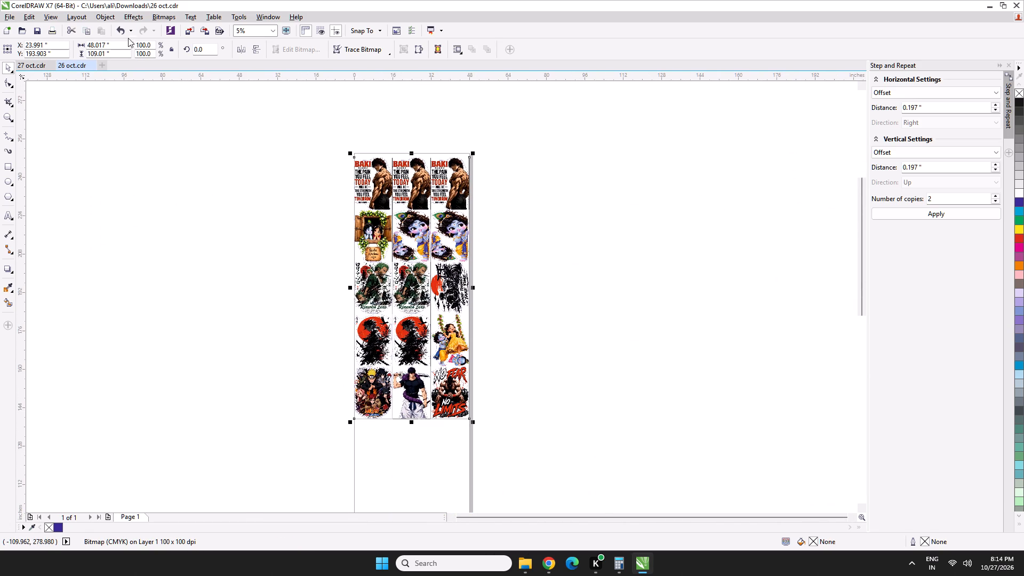
pyautogui.click(163, 13)
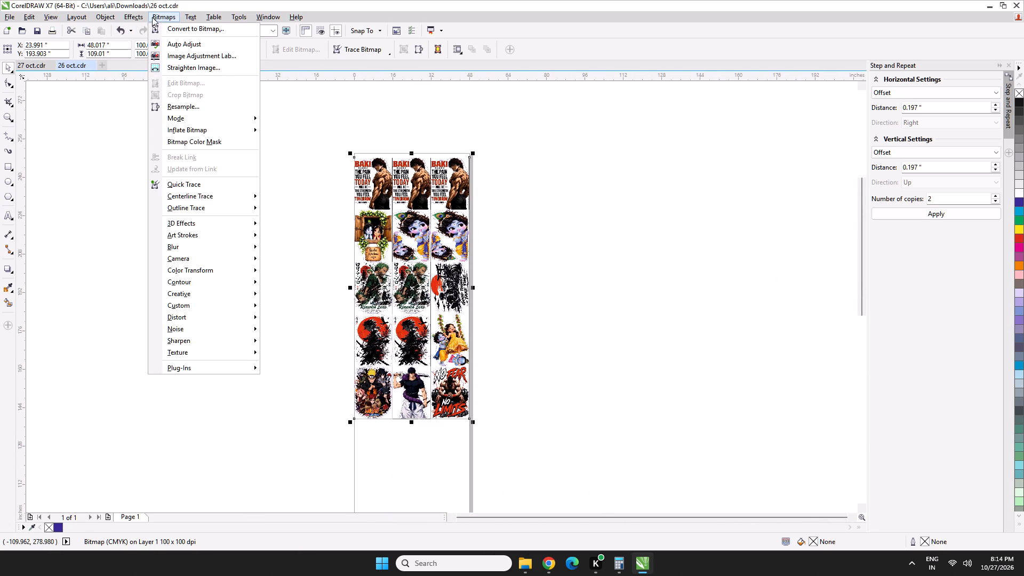
pyautogui.click(174, 31)
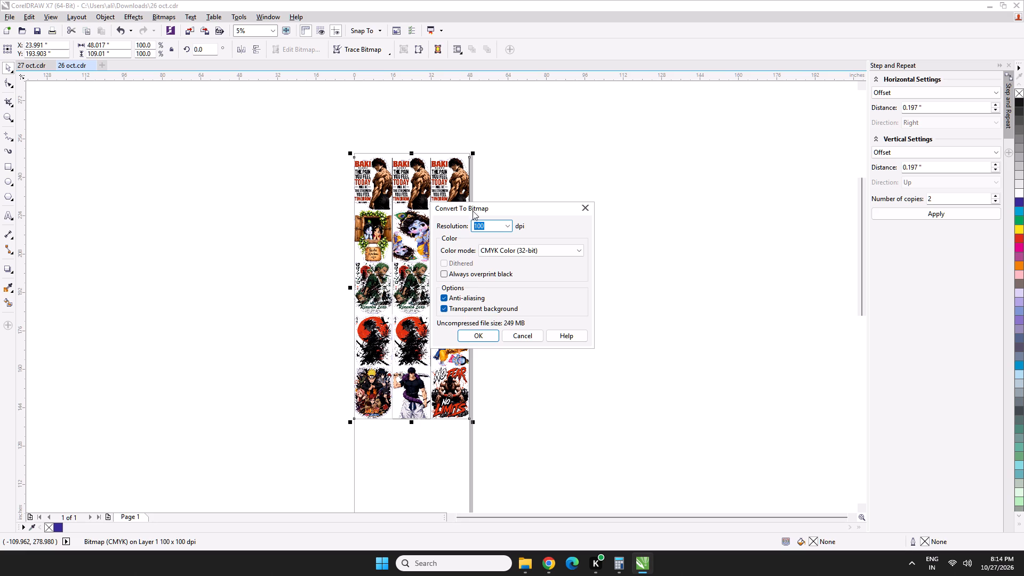
pyautogui.tripleClick(496, 226)
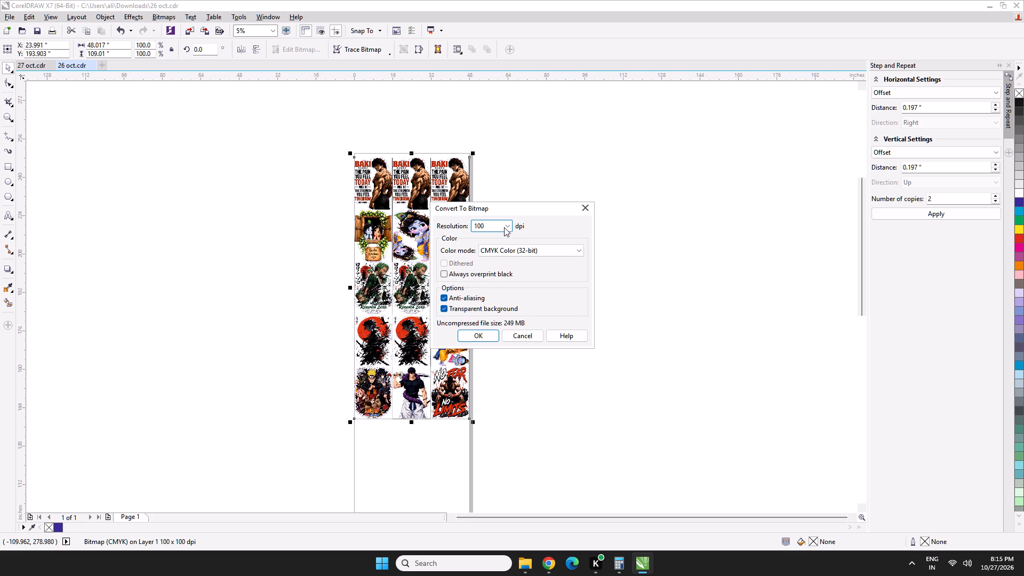
pyautogui.click(505, 228)
pyautogui.click(495, 274)
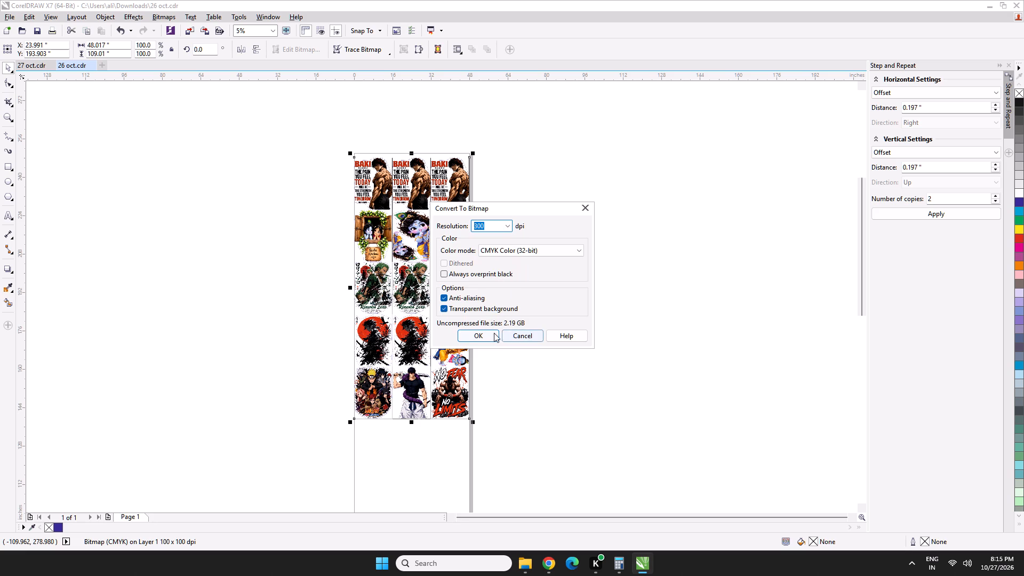
pyautogui.click(483, 335)
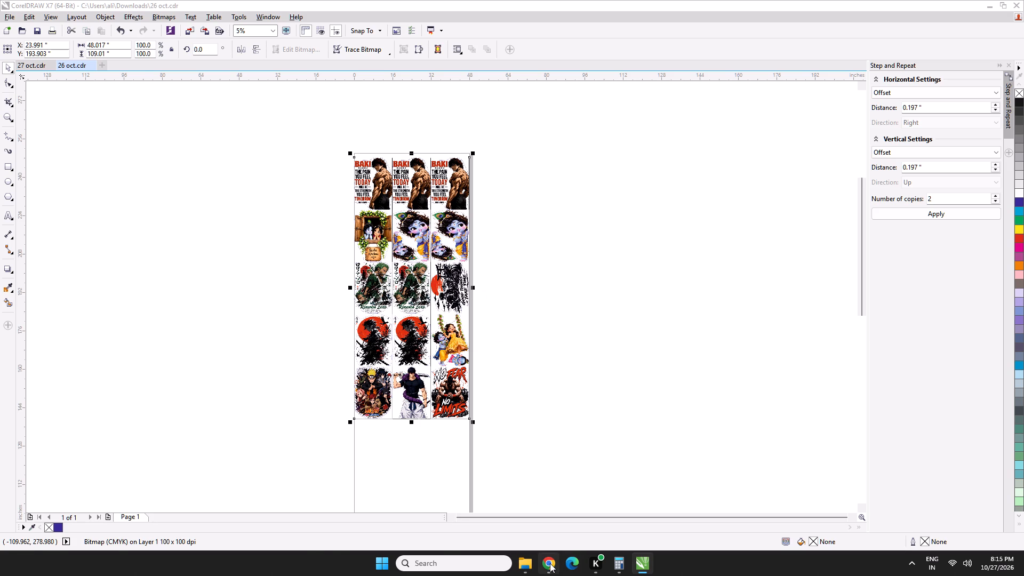
# Switch to Chrome, search for "snapdeal seller" in a new tab and open the Snapdeal seller site.
pyautogui.click(550, 563)
pyautogui.click(276, 12)
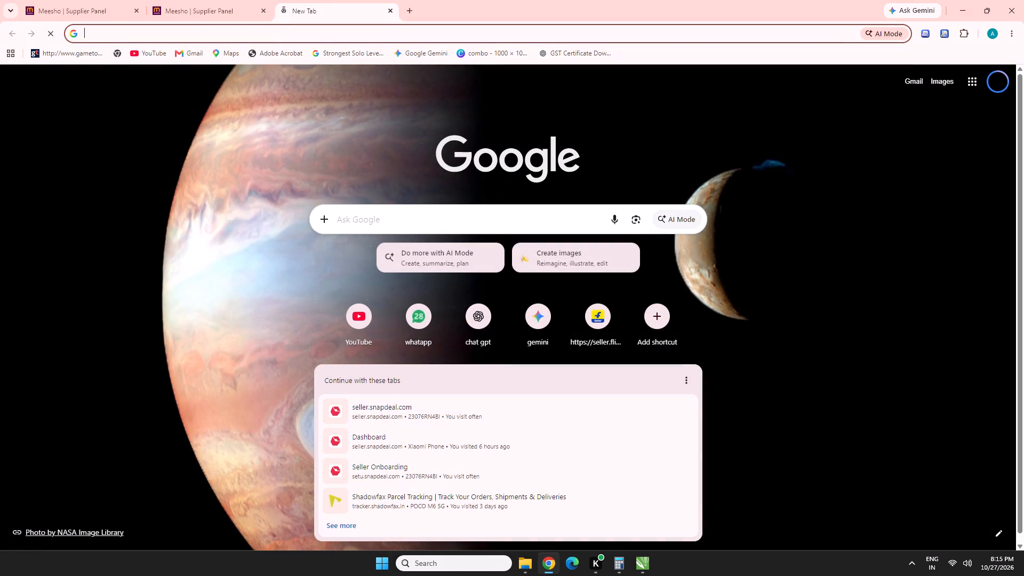
pyautogui.click(107, 35)
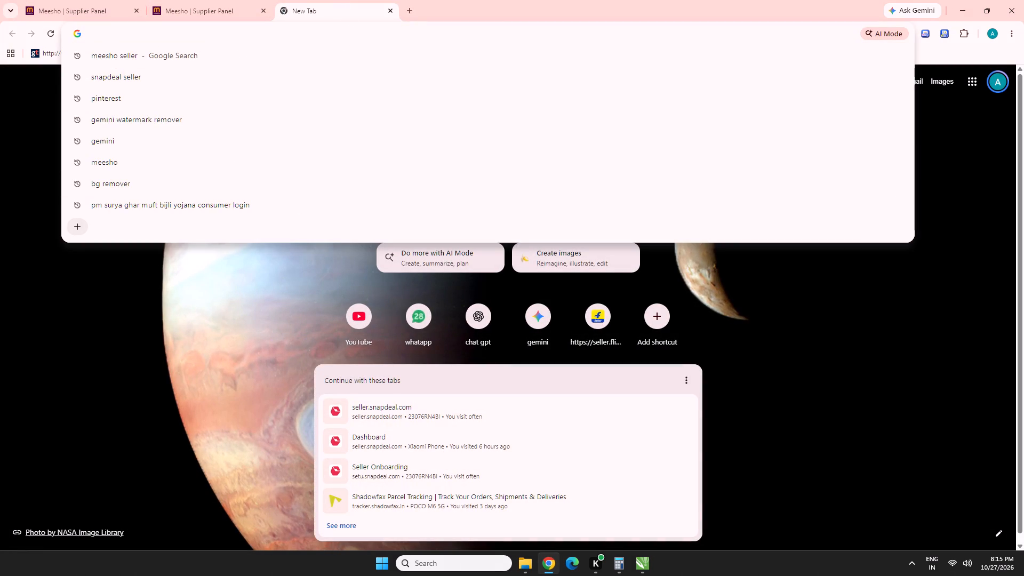
pyautogui.write('sana=')
pyautogui.press('BackSpace')
pyautogui.press('BackSpace')
pyautogui.press('BackSpace')
pyautogui.press('BackSpace')
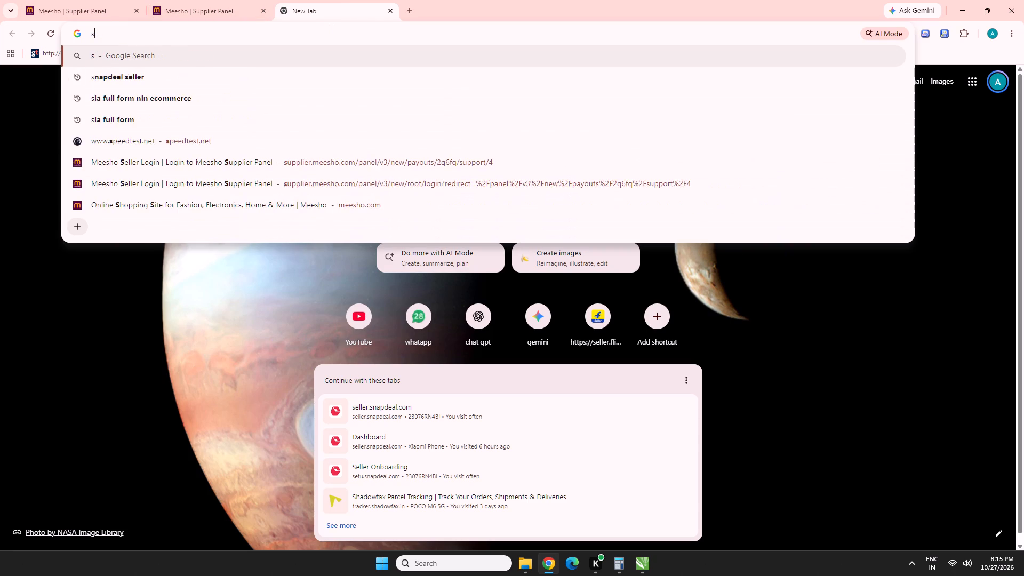
pyautogui.write('napdeal')
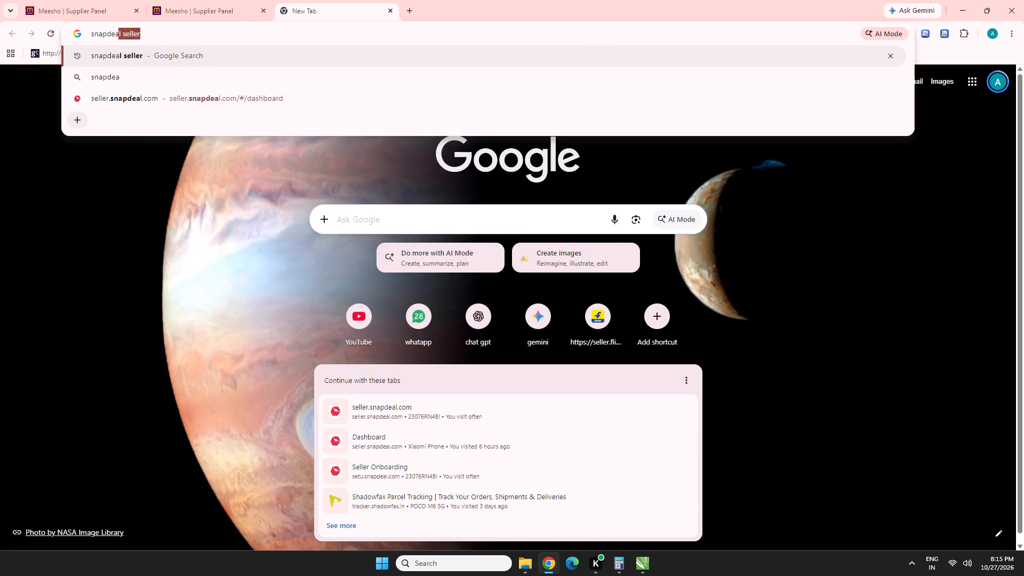
pyautogui.press('Return')
pyautogui.click(270, 190)
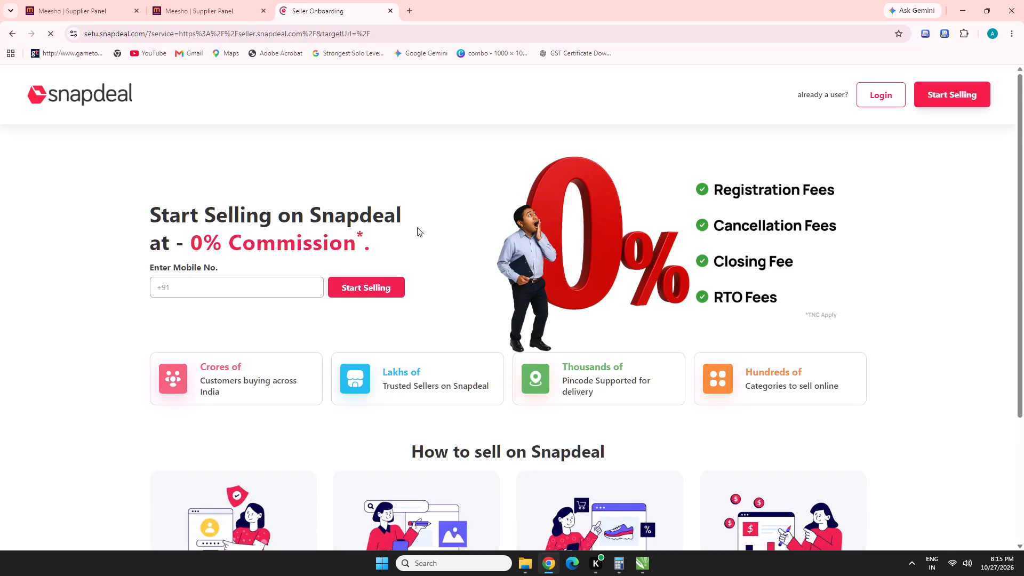
# Log in to the Snapdeal seller panel with the saved username and account password.
pyautogui.scroll(-2, 467, 240)
pyautogui.scroll(2, 546, 217)
pyautogui.click(891, 90)
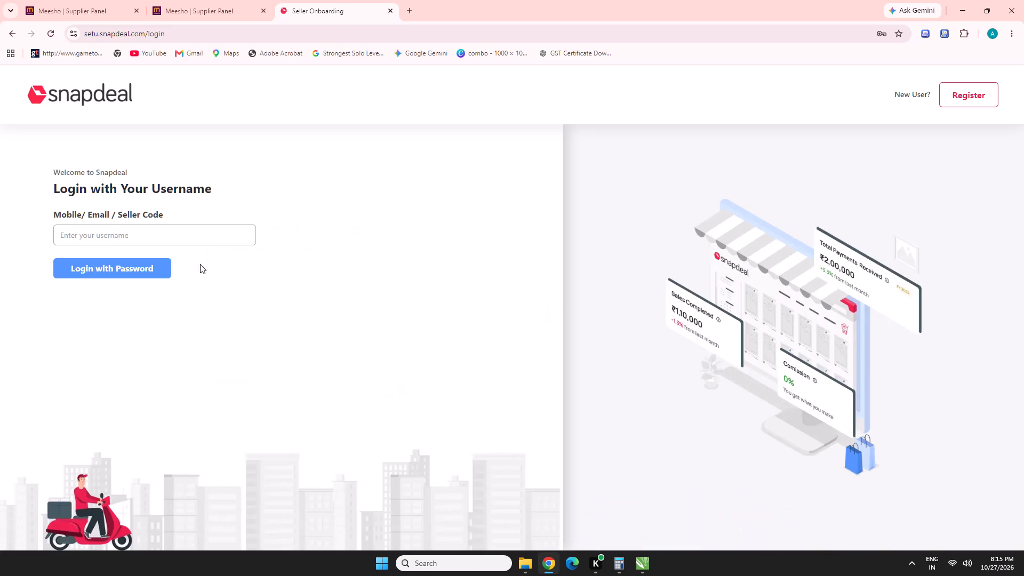
pyautogui.click(198, 225)
pyautogui.click(176, 235)
pyautogui.click(163, 254)
pyautogui.click(132, 265)
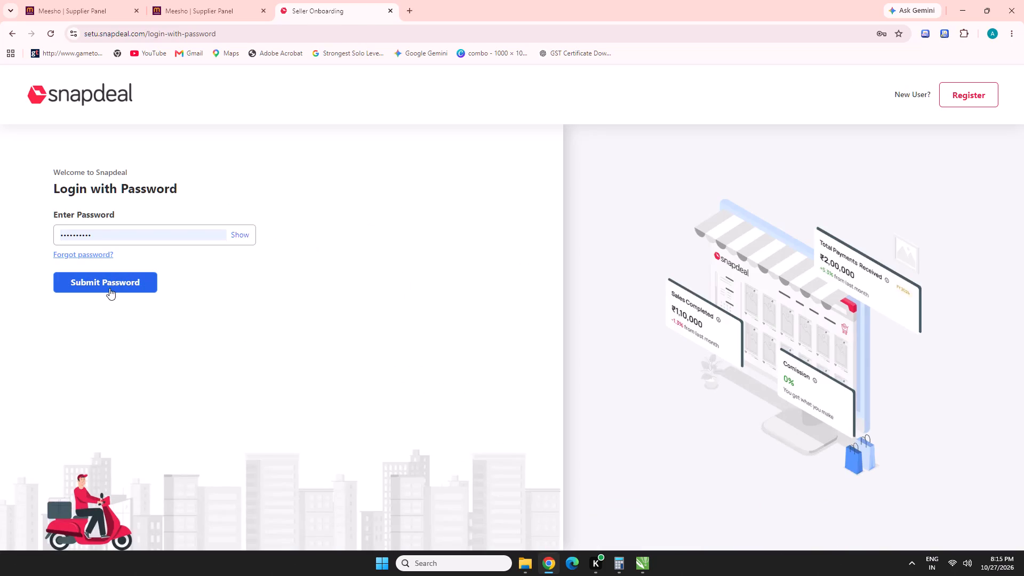
pyautogui.click(113, 281)
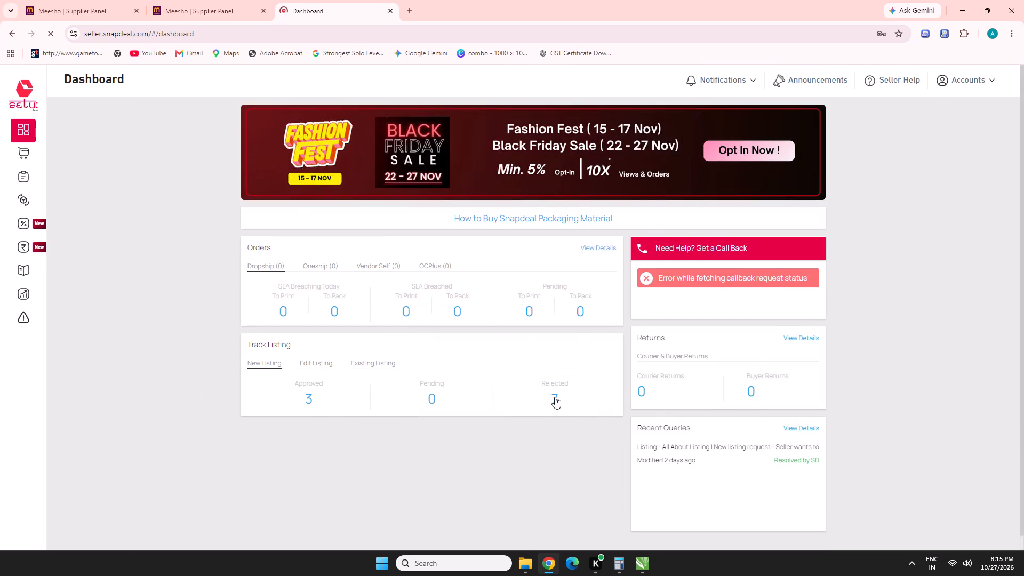
# Open the rejected wall sticker listing PRT-WS-DISCIPLINE-006 for correction and resubmission.
pyautogui.click(555, 397)
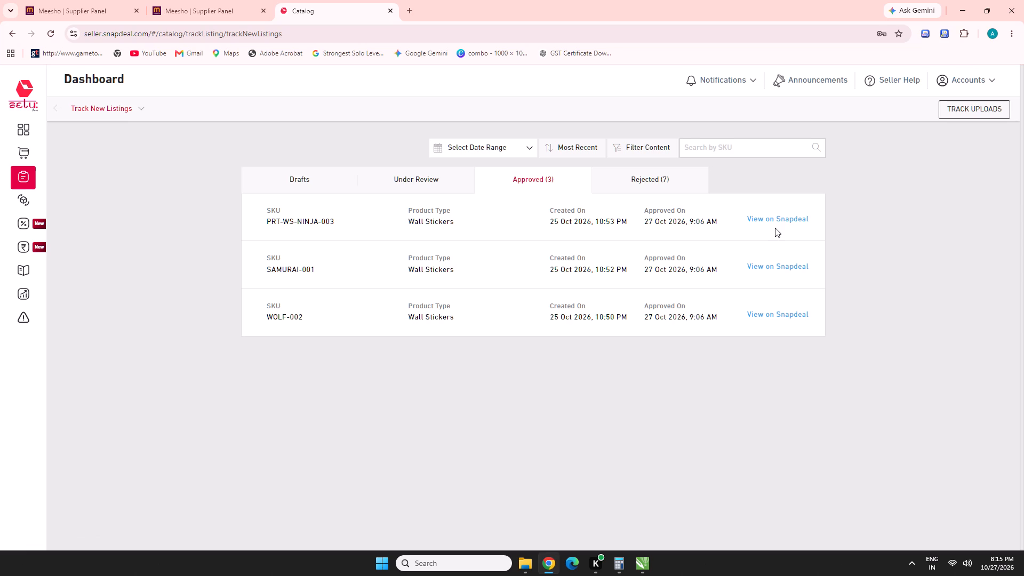
pyautogui.click(657, 185)
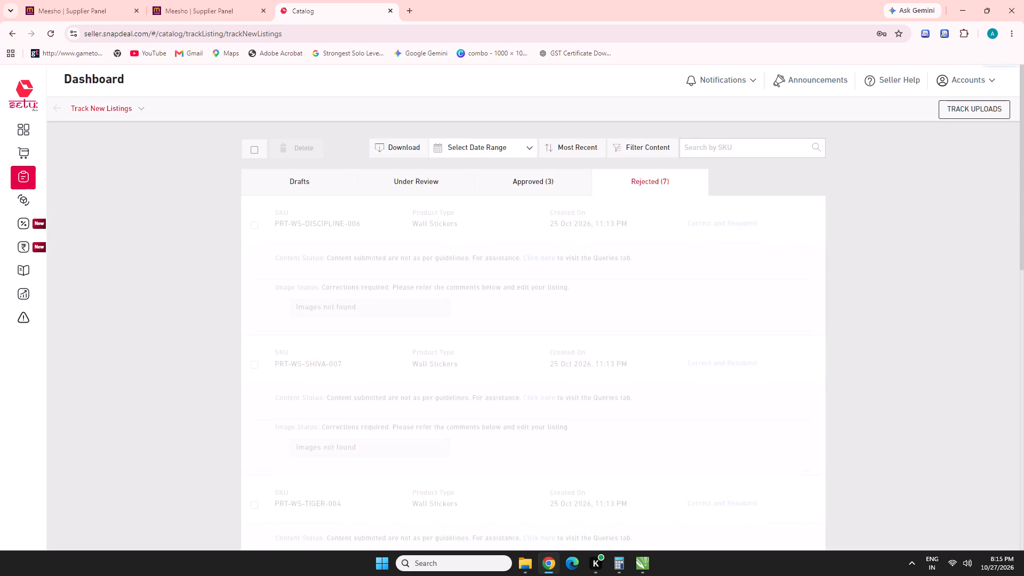
pyautogui.scroll(-2, 694, 253)
pyautogui.scroll(2, 746, 210)
pyautogui.click(708, 222)
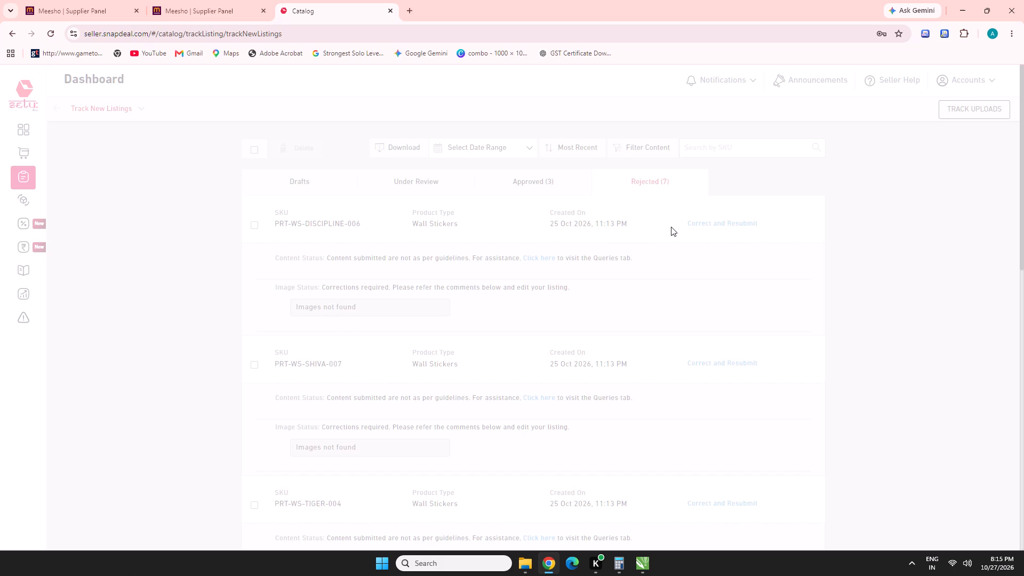
pyautogui.scroll(-1, 671, 211)
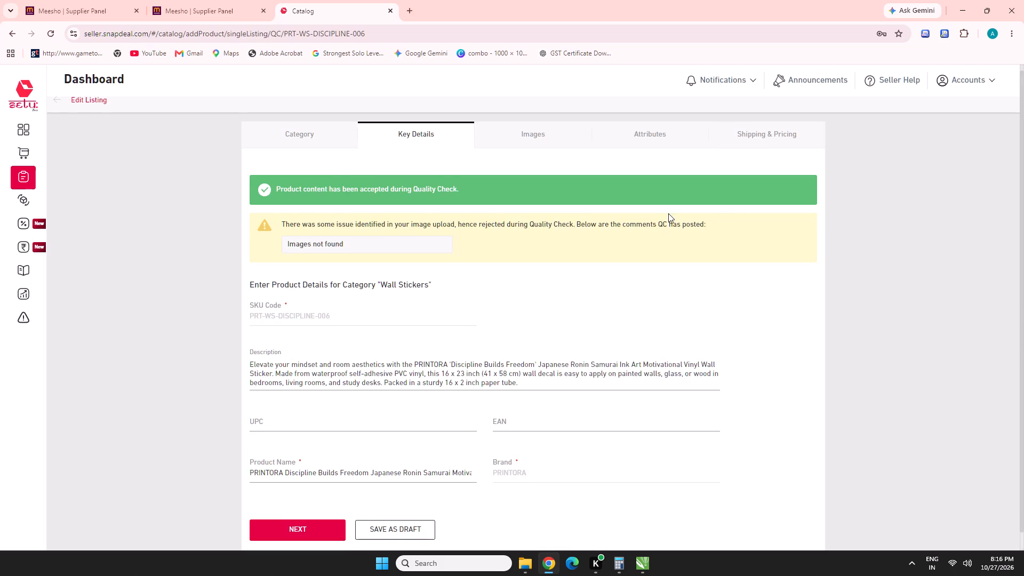
# Open the images section of listing PRT-WS-DISCIPLINE-006 and remove all three broken product images.
pyautogui.scroll(-1, 668, 213)
pyautogui.scroll(2, 593, 406)
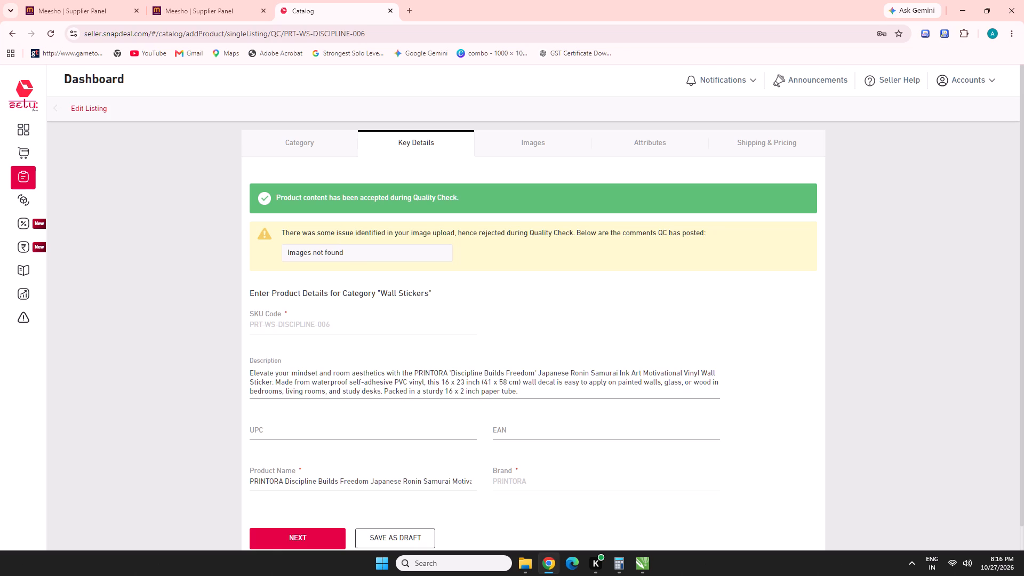
pyautogui.click(515, 149)
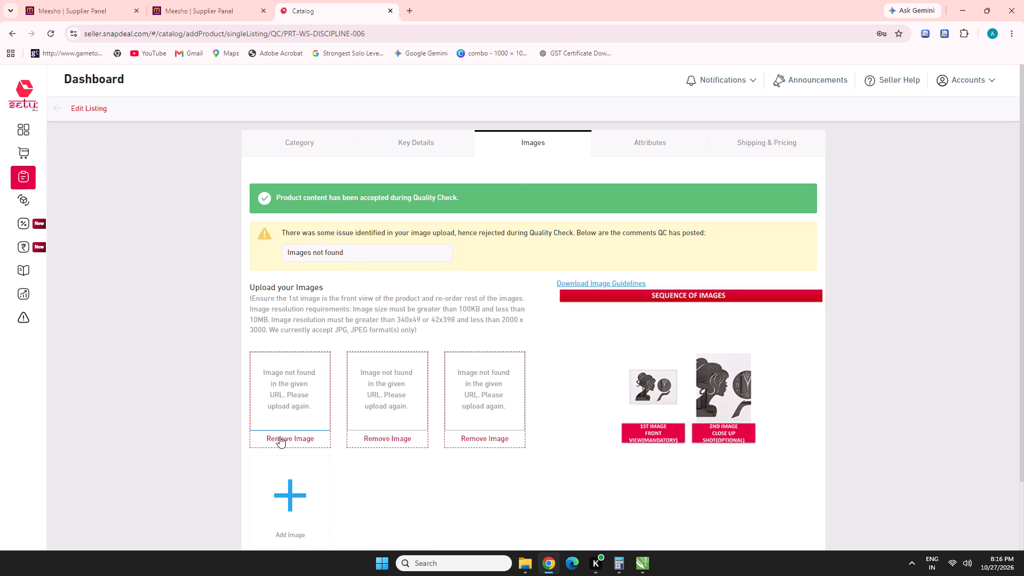
pyautogui.click(279, 436)
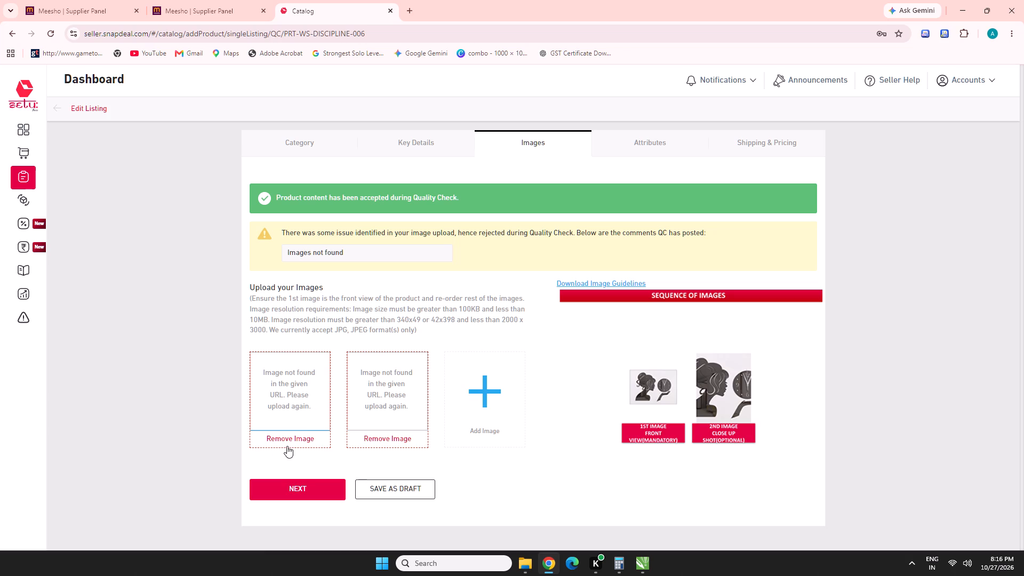
pyautogui.click(291, 439)
pyautogui.click(301, 439)
# Upload three Discipline Builds Freedom mockups from Downloads: Zen Samurai Home Office, Minimalist Samurai-Inspired Living Room and Scandinavian Bedroom with Samurai Ink Art.
pyautogui.click(295, 394)
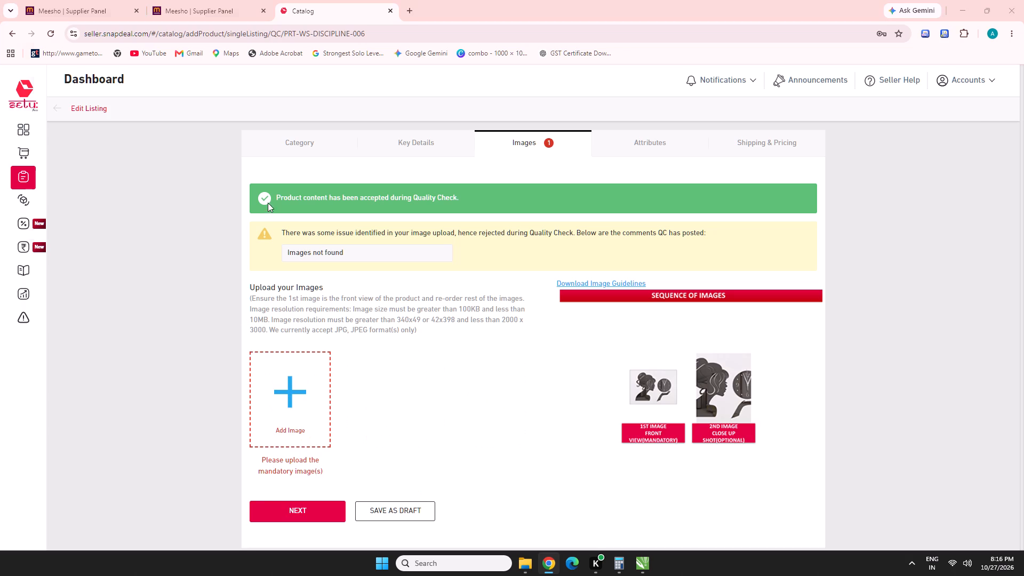
pyautogui.scroll(-1, 410, 254)
pyautogui.scroll(-1, 419, 302)
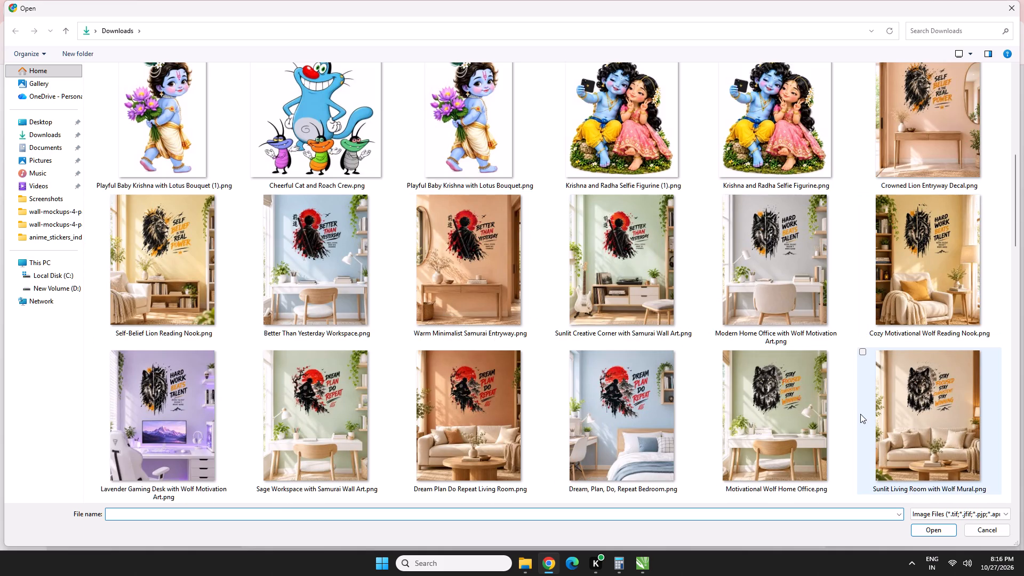
pyautogui.scroll(-1, 622, 443)
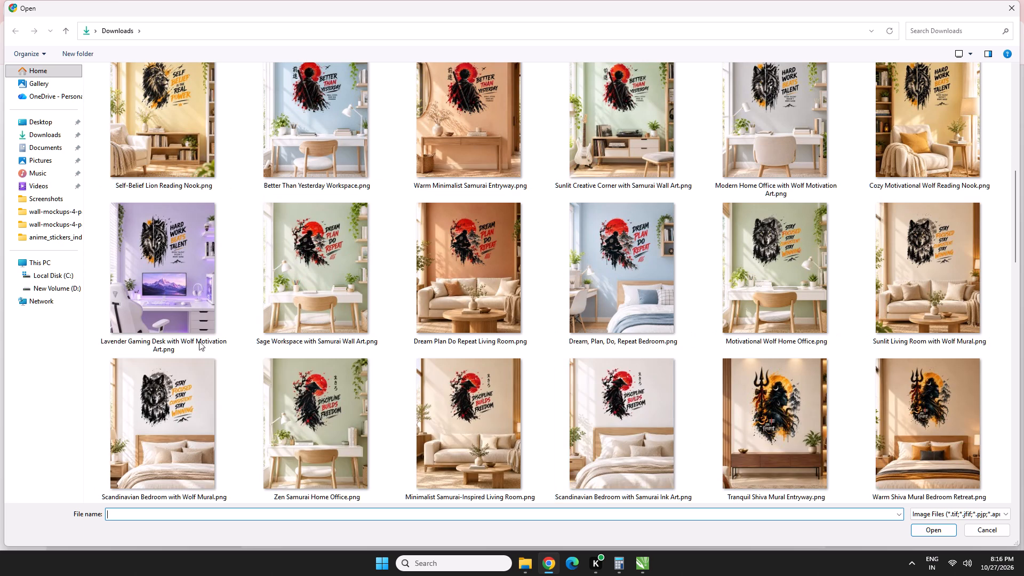
pyautogui.click(343, 413)
pyautogui.keyDown('ctrl'); pyautogui.click(410, 413); pyautogui.keyUp('ctrl')
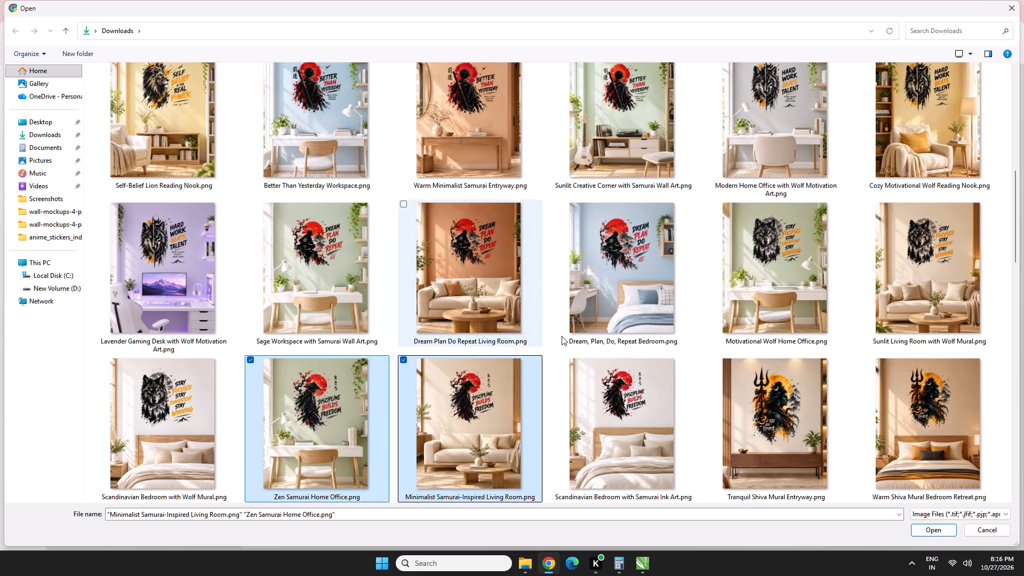
pyautogui.keyDown('ctrl'); pyautogui.click(585, 389); pyautogui.keyUp('ctrl')
pyautogui.press('Return')
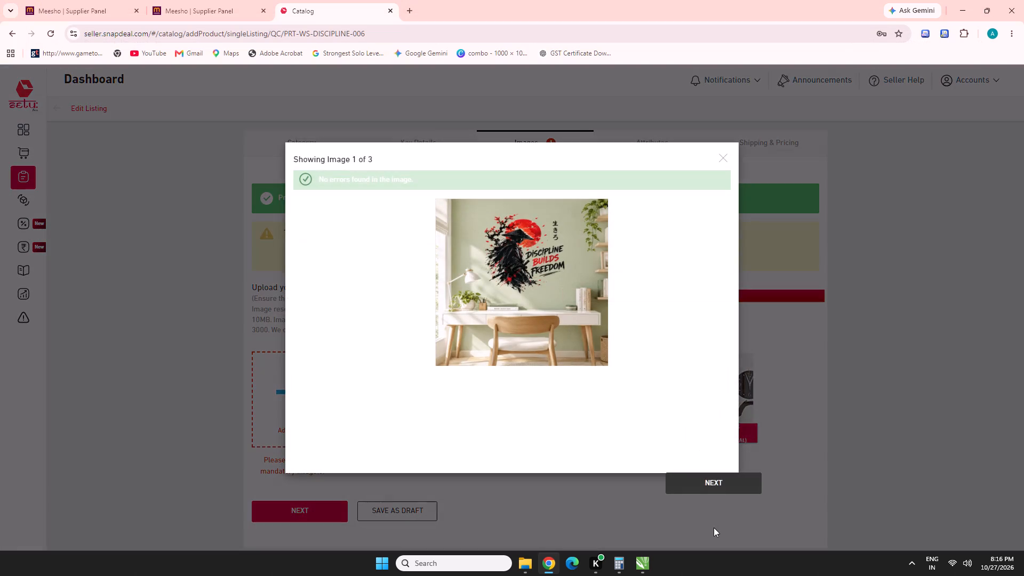
pyautogui.click(716, 486)
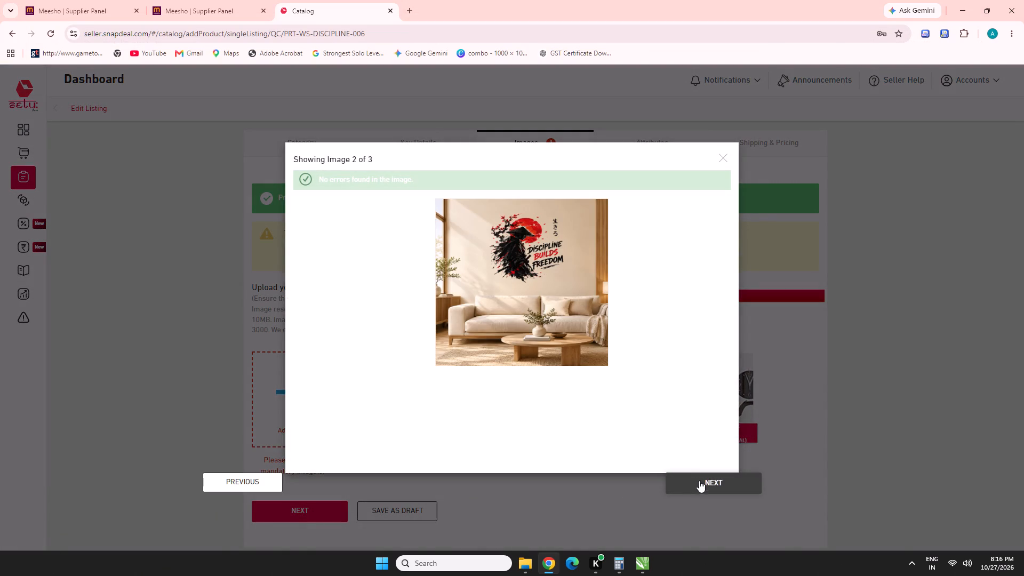
pyautogui.click(704, 480)
pyautogui.click(750, 479)
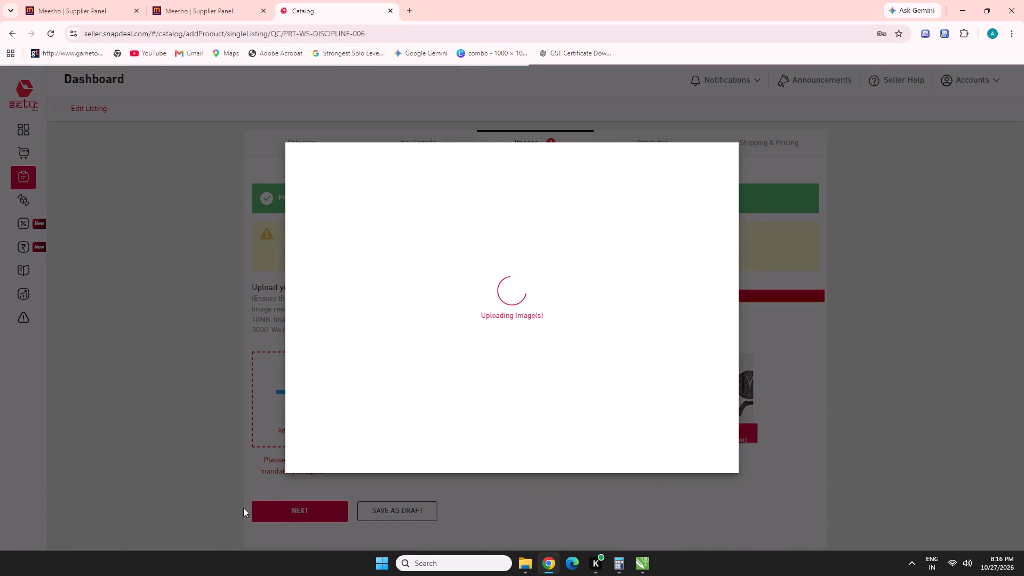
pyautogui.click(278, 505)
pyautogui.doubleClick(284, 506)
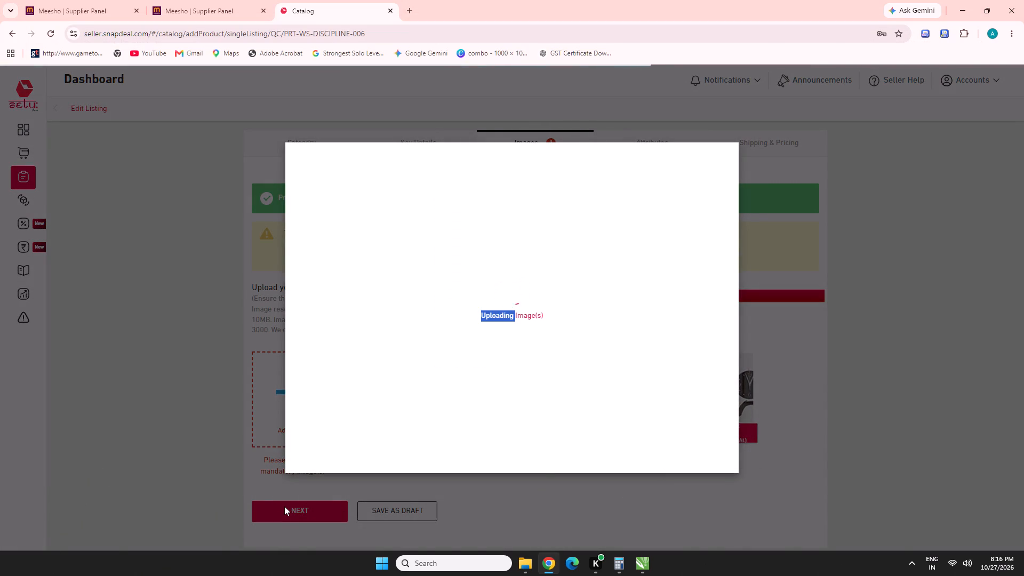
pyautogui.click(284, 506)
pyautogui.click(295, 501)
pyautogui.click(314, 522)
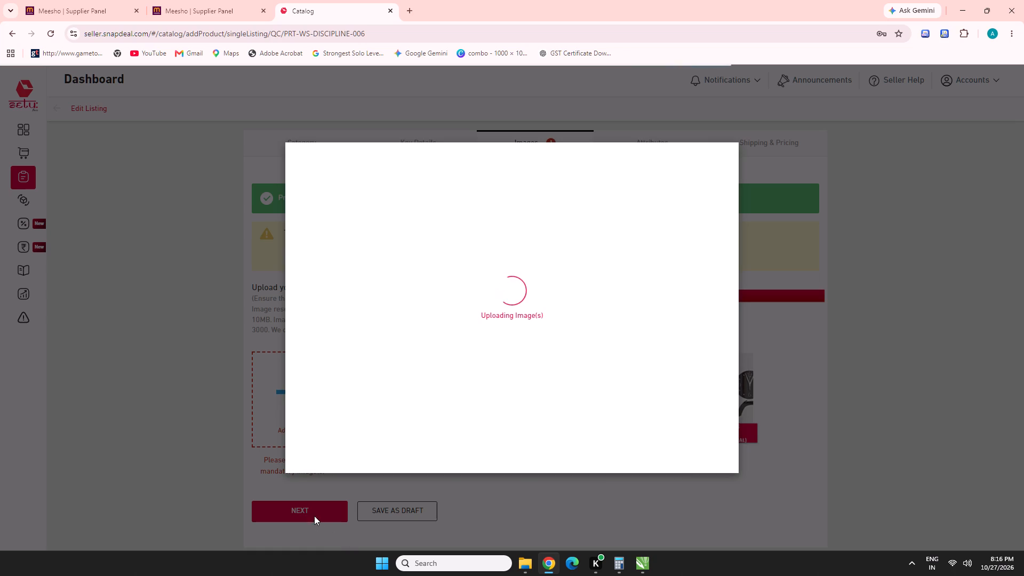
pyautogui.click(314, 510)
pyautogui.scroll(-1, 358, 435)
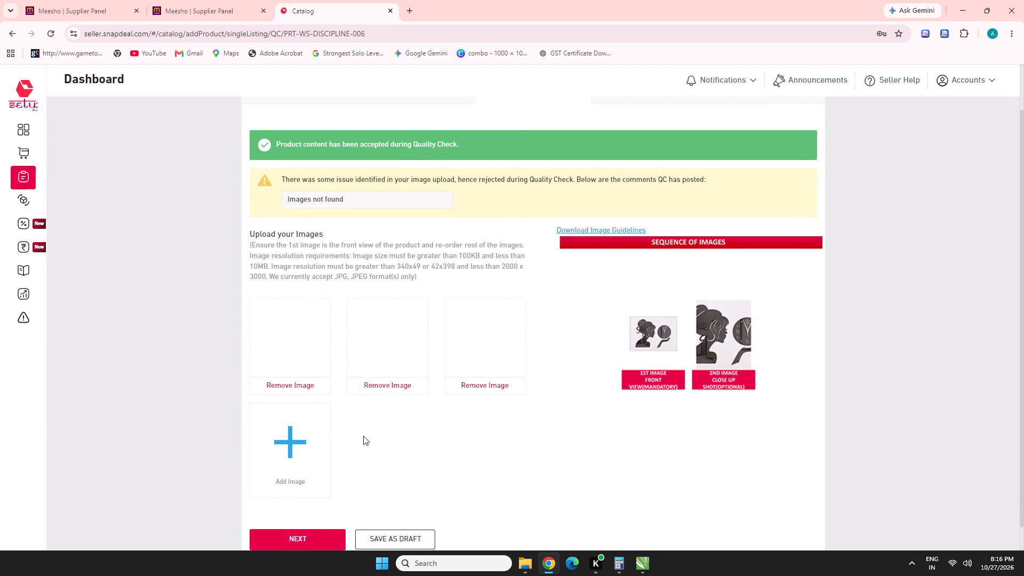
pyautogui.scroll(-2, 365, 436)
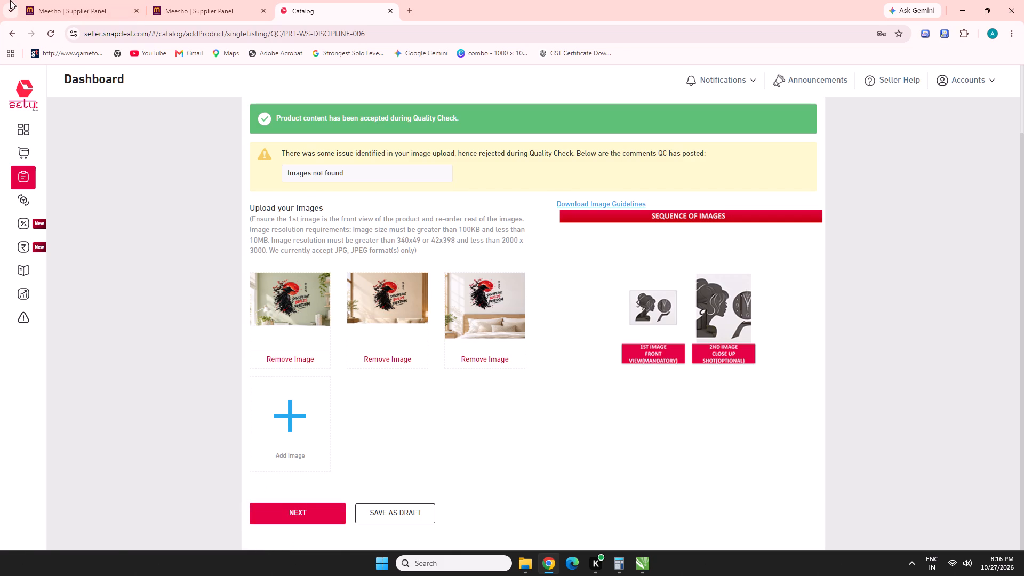
# Switch to the Meesho Supplier Panel advertisement page and examine the details of the paused five-catalog campaign 4394752 - 10/26/2026.
pyautogui.click(59, 0)
pyautogui.scroll(-5, 394, 424)
pyautogui.scroll(1, 394, 429)
pyautogui.scroll(-6, 394, 429)
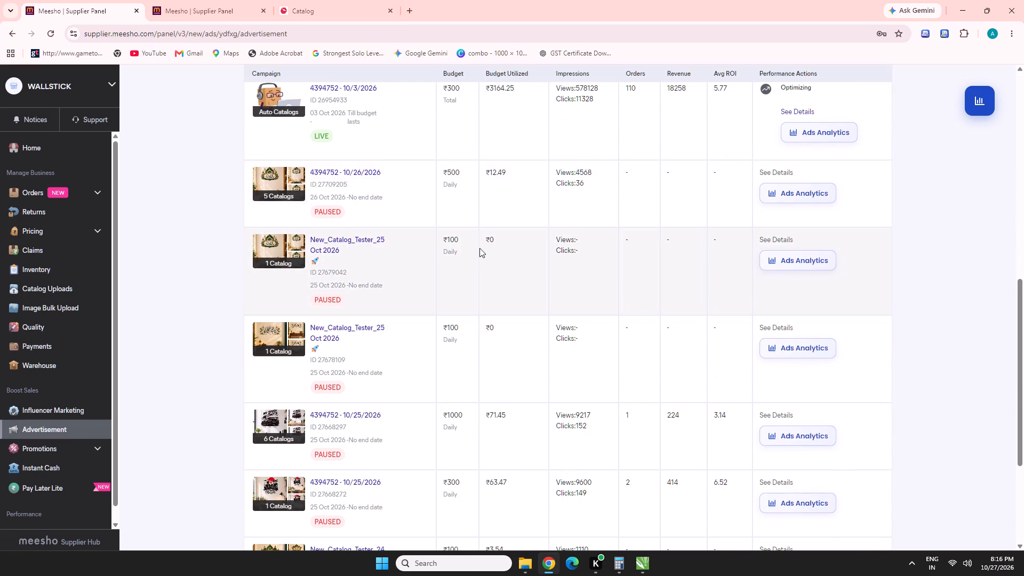
pyautogui.scroll(-1, 501, 269)
pyautogui.scroll(1, 484, 237)
pyautogui.tripleClick(565, 175)
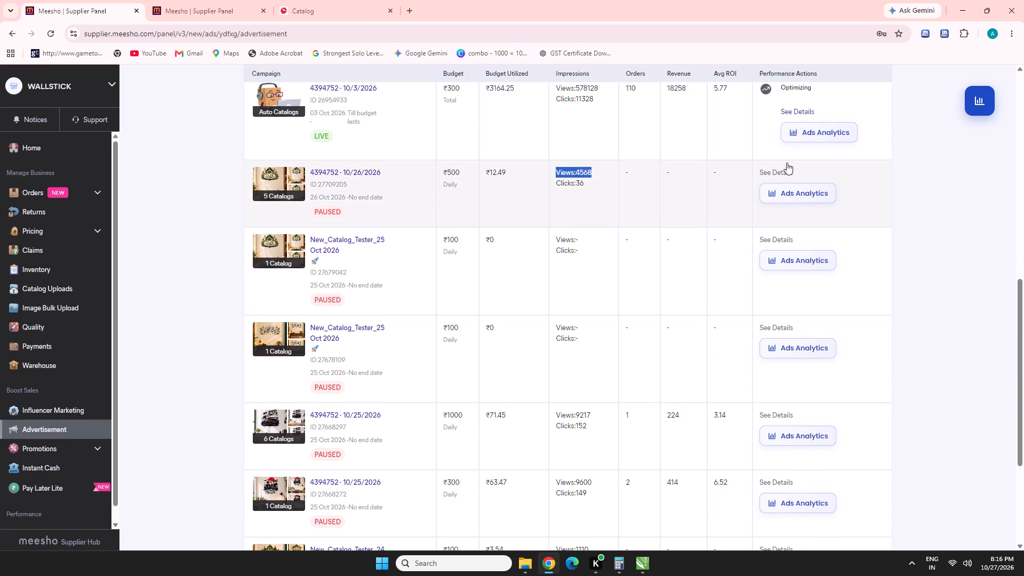
pyautogui.click(782, 167)
pyautogui.scroll(-1, 740, 257)
pyautogui.scroll(-7, 729, 349)
pyautogui.scroll(10, 726, 359)
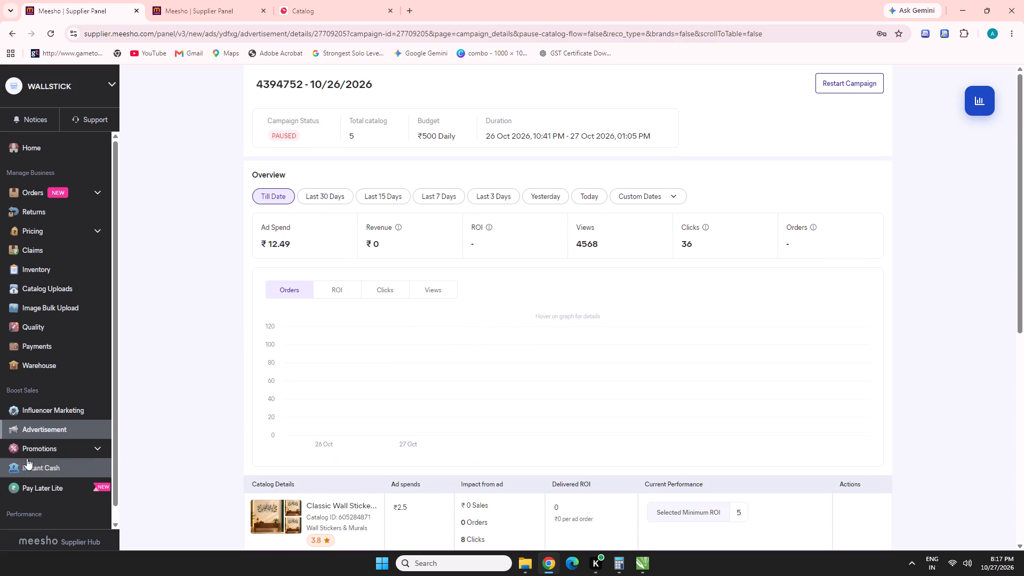
# Return to the Meesho advertisement campaign list and examine the impressions of the paused campaigns.
pyautogui.click(31, 430)
pyautogui.scroll(-13, 674, 412)
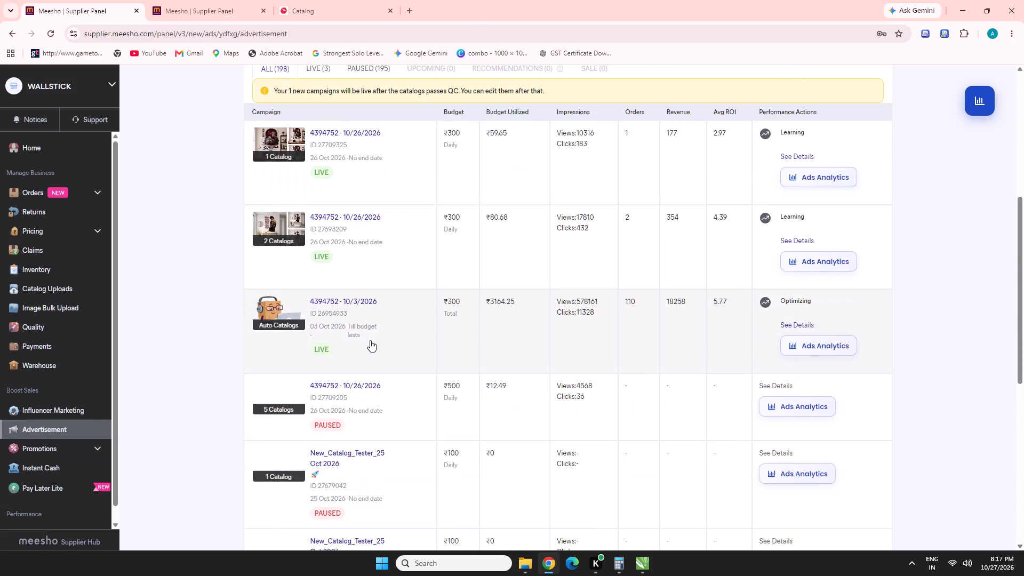
pyautogui.scroll(-1, 604, 305)
pyautogui.scroll(-2, 551, 316)
pyautogui.tripleClick(581, 307)
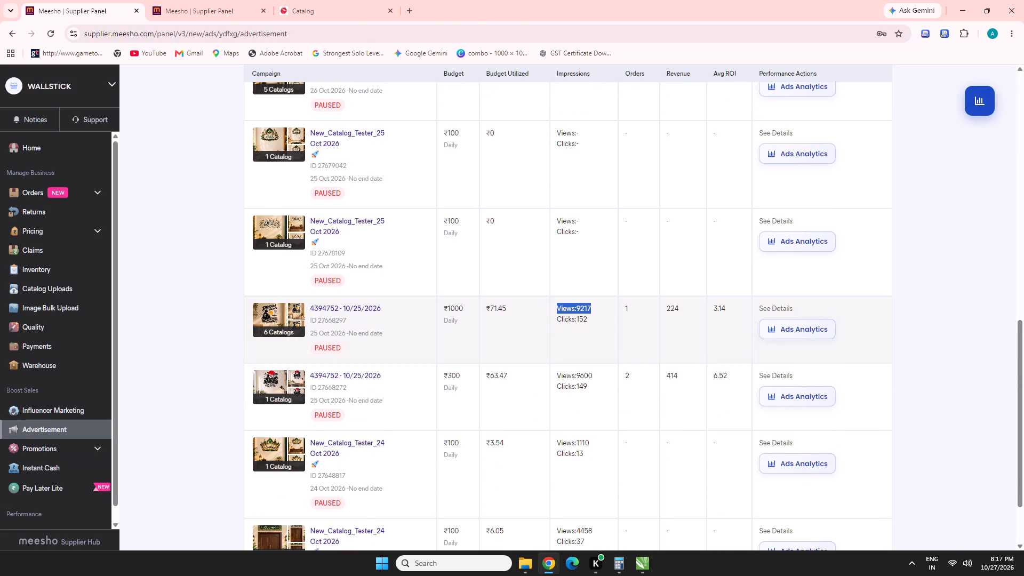
pyautogui.doubleClick(579, 312)
pyautogui.scroll(-2, 563, 332)
pyautogui.scroll(-2, 415, 330)
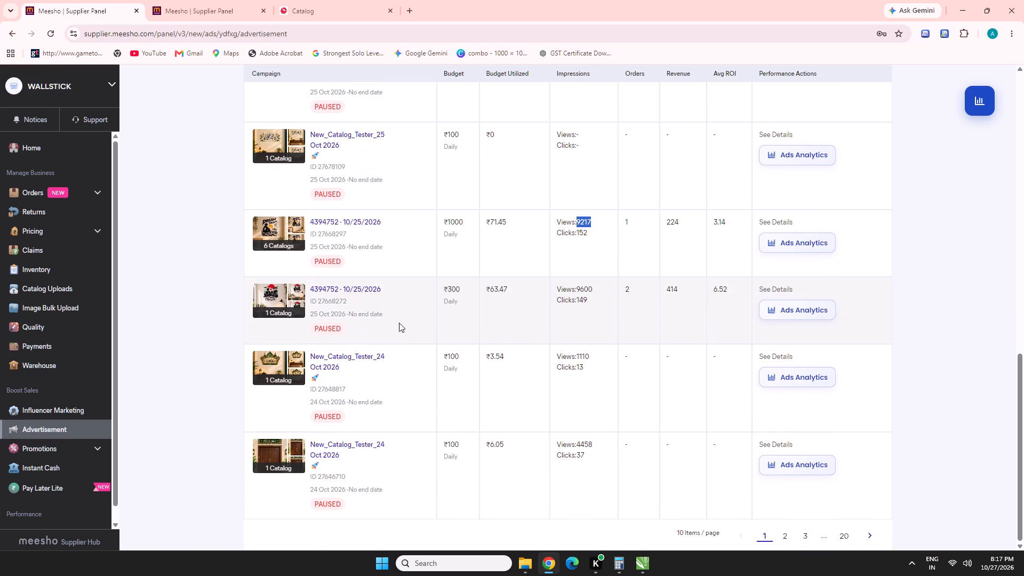
pyautogui.tripleClick(591, 358)
pyautogui.click(591, 358)
pyautogui.tripleClick(584, 453)
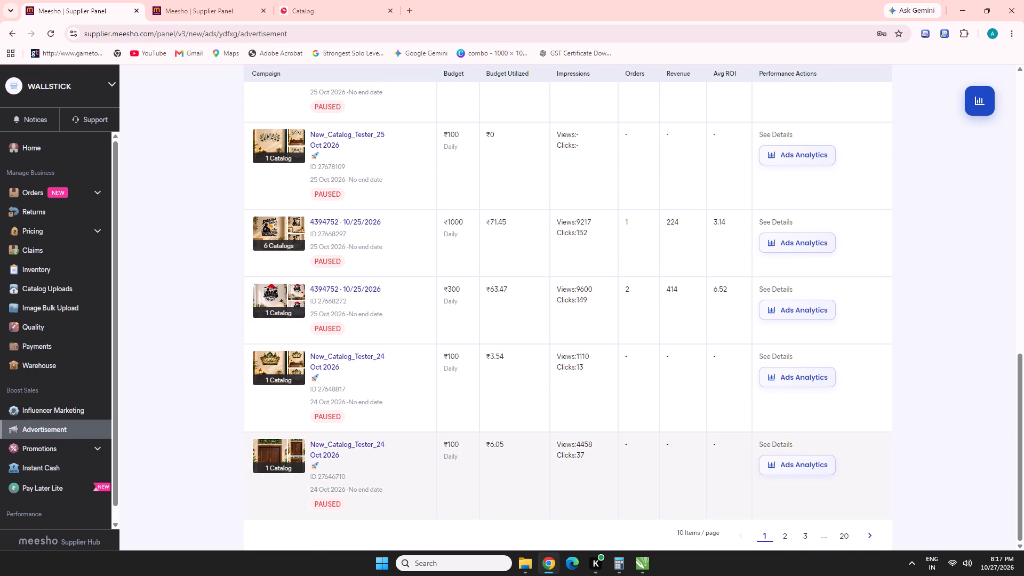
pyautogui.tripleClick(583, 444)
pyautogui.scroll(1, 644, 481)
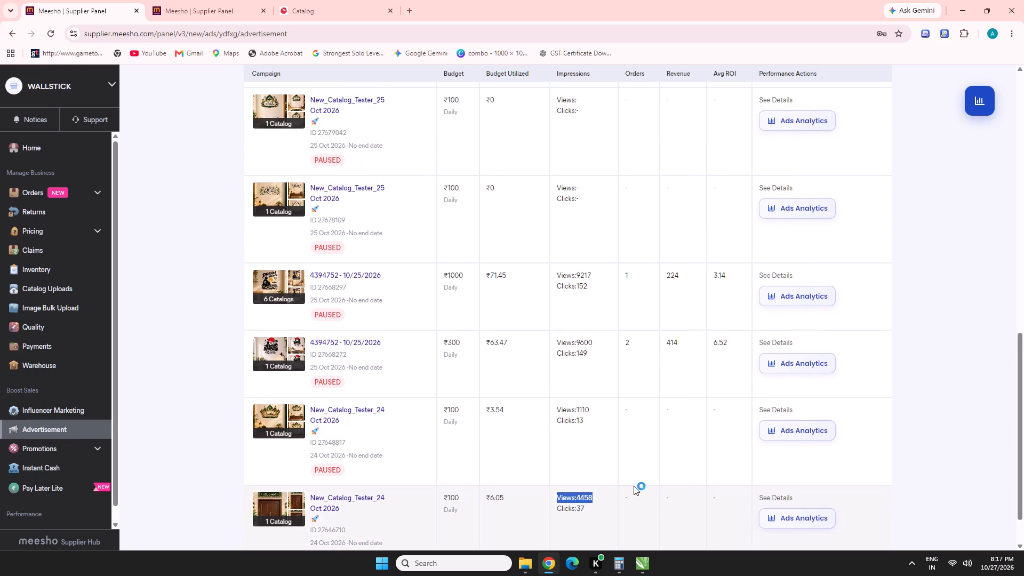
pyautogui.scroll(5, 634, 486)
# Switch back to the Snapdeal listing, review its attributes, keep the shipping and pricing values, and submit the corrected listing through the preview.
pyautogui.click(328, 0)
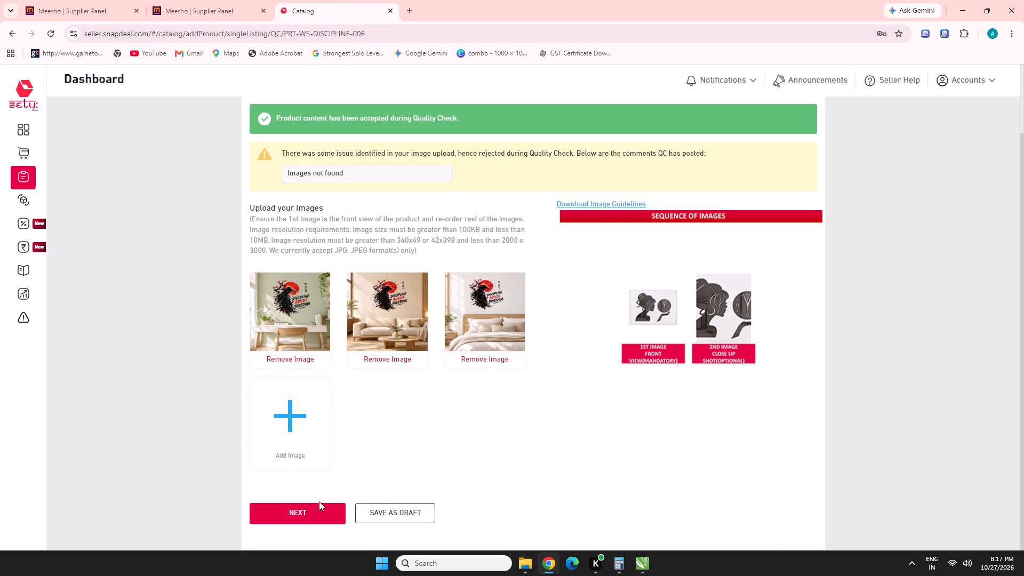
pyautogui.click(305, 516)
pyautogui.scroll(-4, 429, 473)
pyautogui.scroll(1, 404, 444)
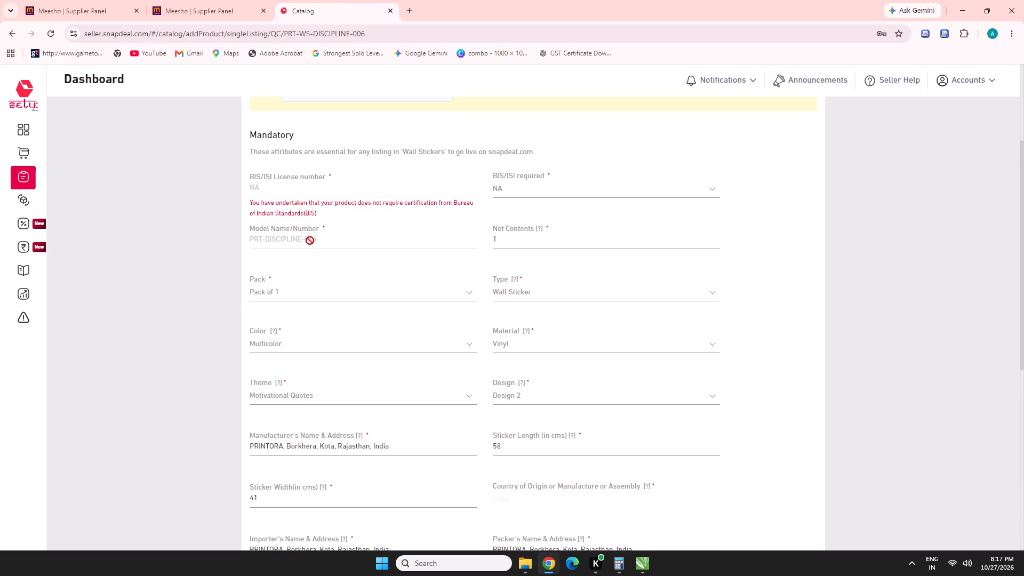
pyautogui.scroll(-2, 313, 226)
pyautogui.scroll(-4, 355, 266)
pyautogui.scroll(-3, 593, 571)
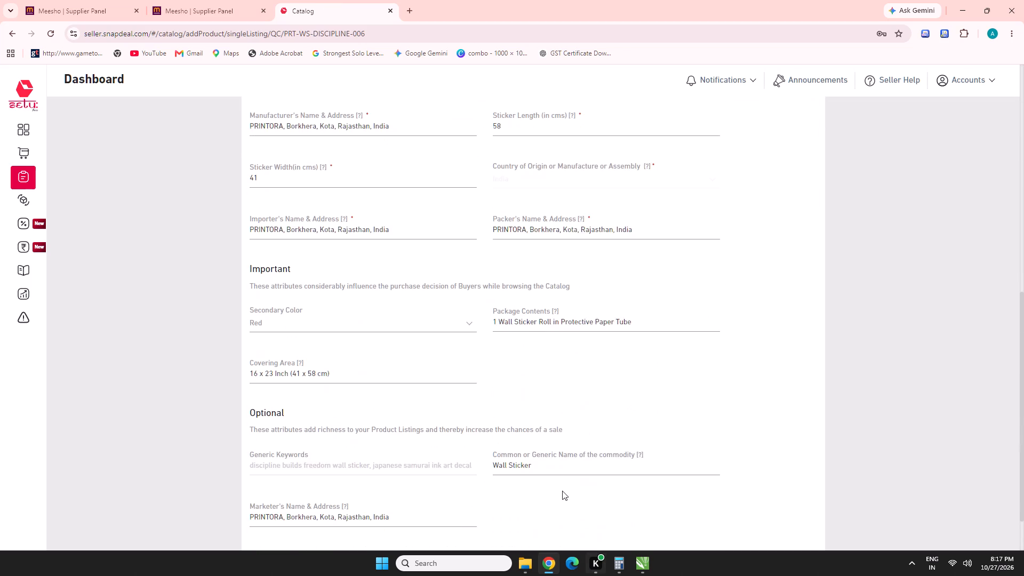
pyautogui.scroll(-5, 557, 463)
pyautogui.click(289, 509)
pyautogui.click(289, 520)
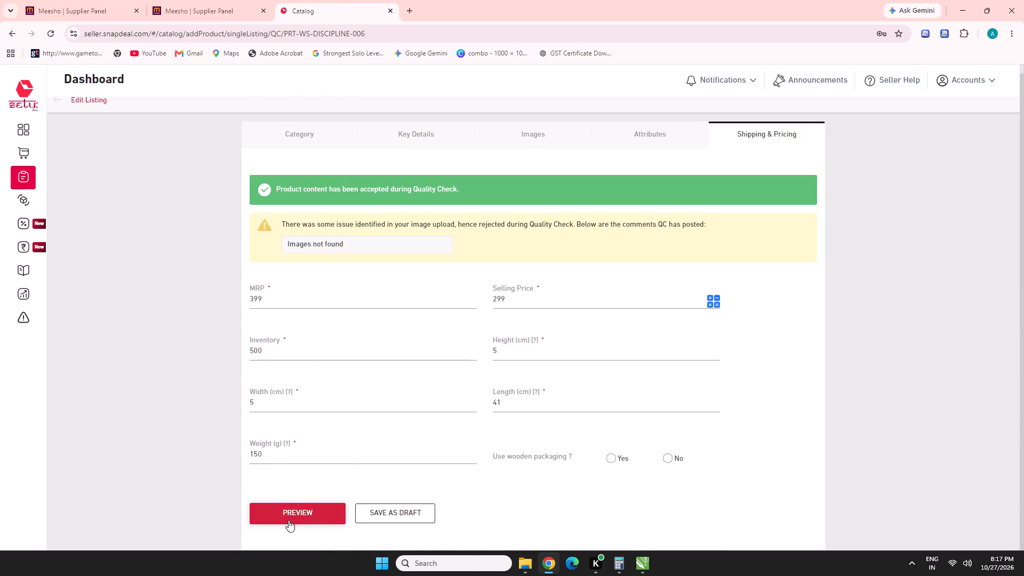
pyautogui.click(641, 456)
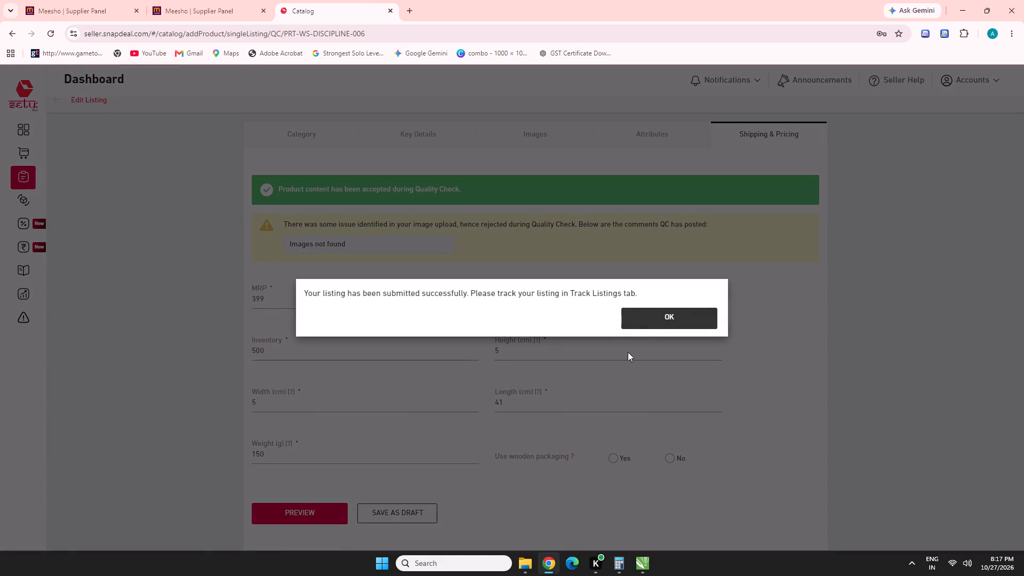
pyautogui.click(643, 324)
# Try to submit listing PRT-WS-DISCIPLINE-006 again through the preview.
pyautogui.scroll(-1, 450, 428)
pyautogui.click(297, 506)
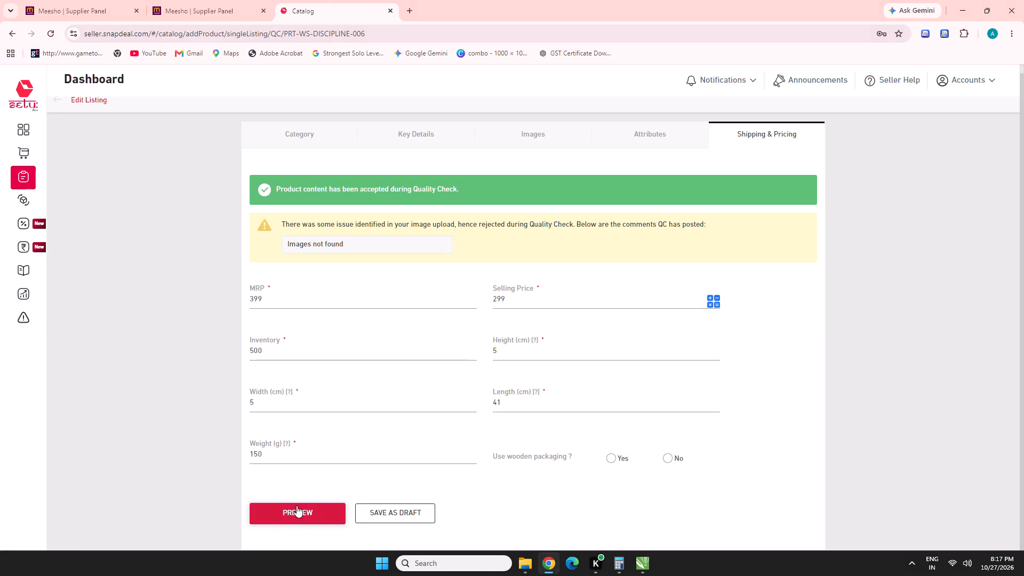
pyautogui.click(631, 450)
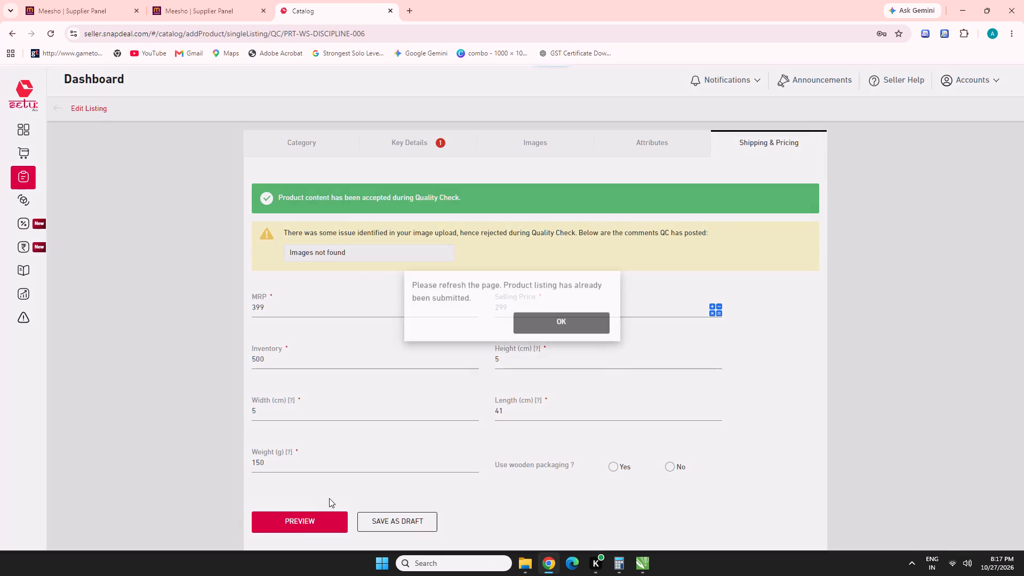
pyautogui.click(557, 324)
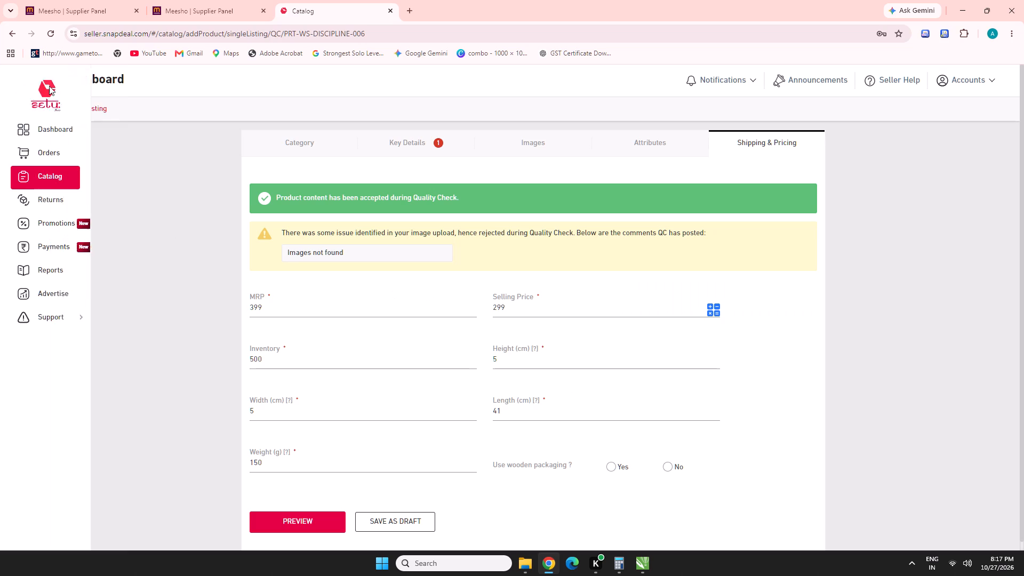
# Reload the page and, from the dashboard's rejected new listings, open listing PRT-WS-WOLF-002 to correct and resubmit.
pyautogui.click(53, 39)
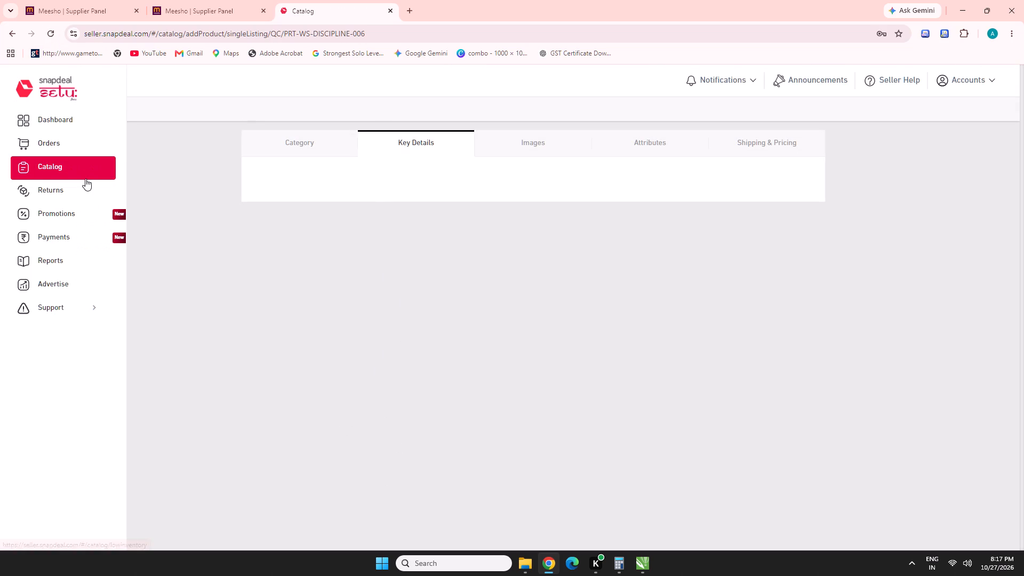
pyautogui.click(85, 179)
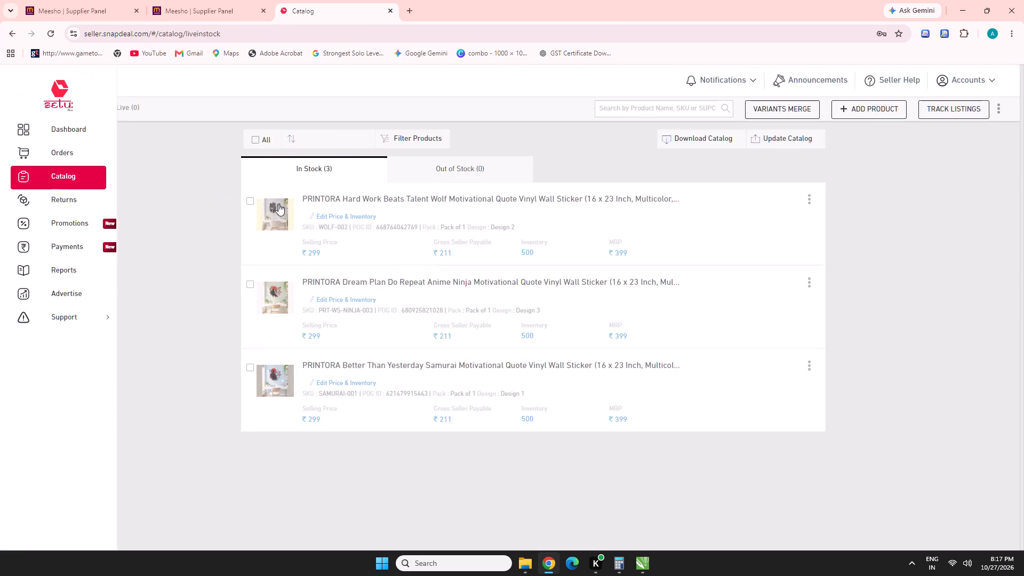
pyautogui.click(47, 118)
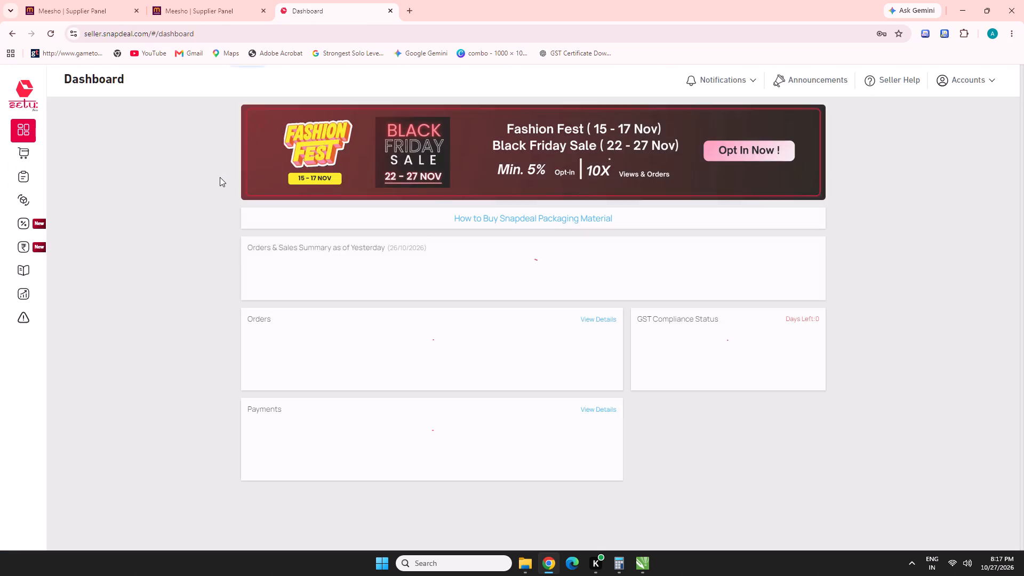
pyautogui.click(547, 403)
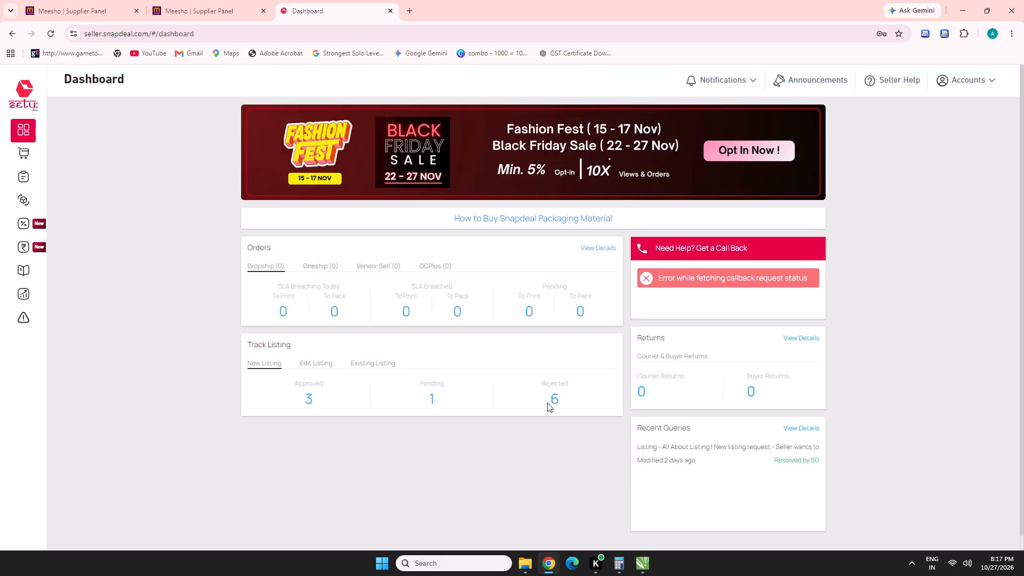
pyautogui.click(560, 403)
pyautogui.click(555, 400)
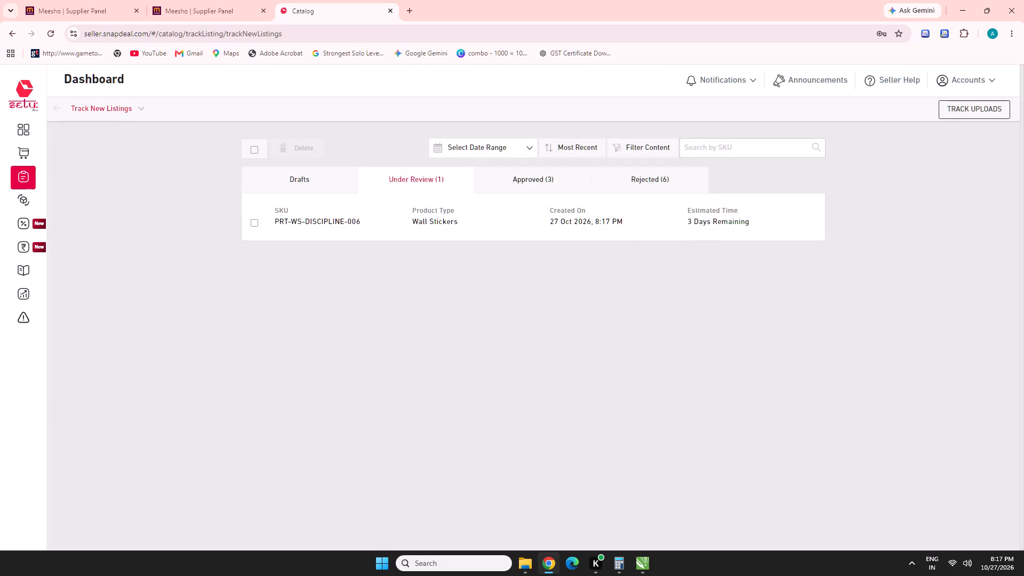
pyautogui.click(708, 222)
pyautogui.click(553, 186)
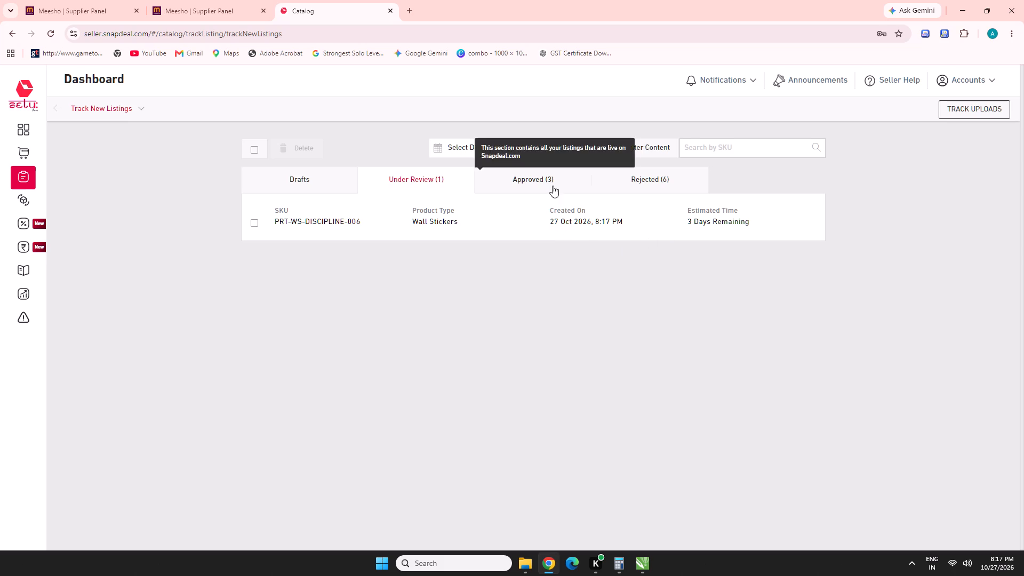
pyautogui.click(639, 184)
pyautogui.click(646, 181)
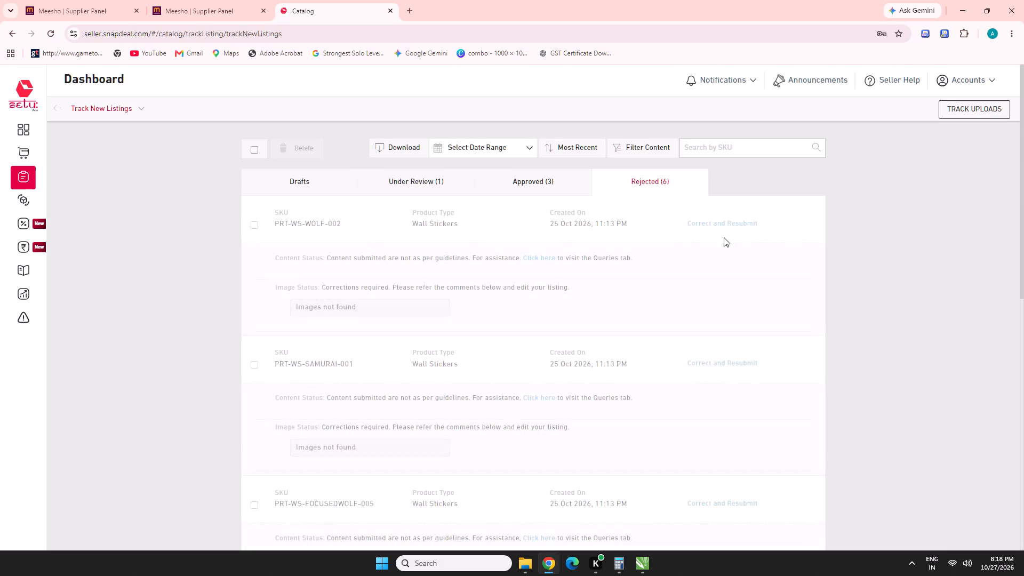
pyautogui.click(714, 221)
# Keep the key details of PRT-WS-WOLF-002 and remove both missing images from the listing.
pyautogui.scroll(-2, 504, 347)
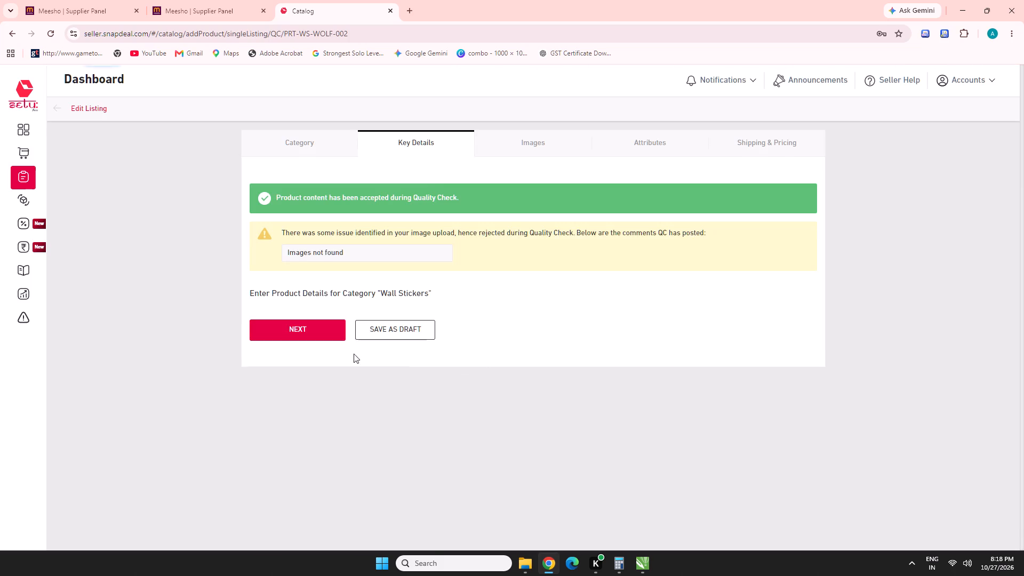
pyautogui.scroll(-2, 334, 351)
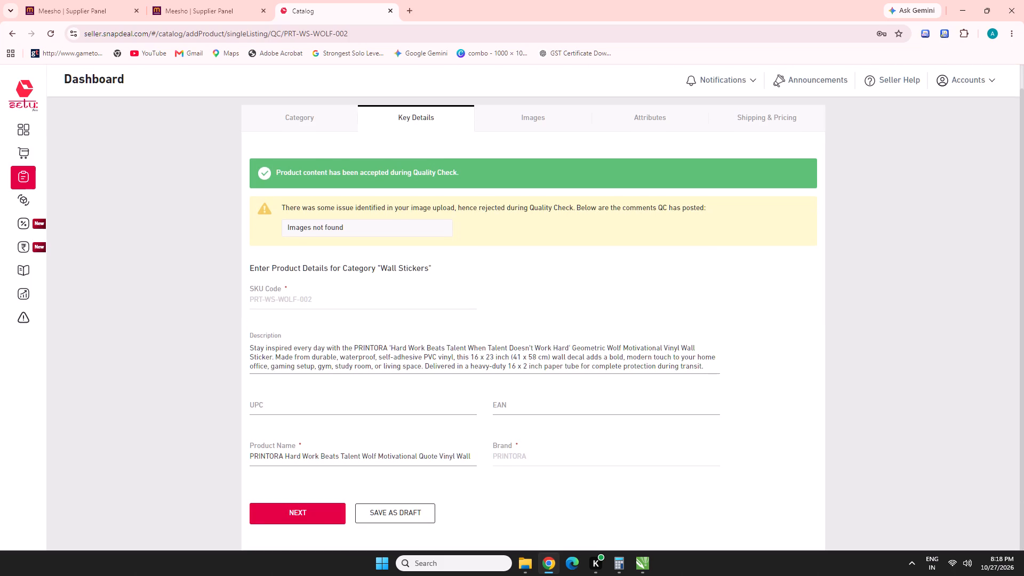
pyautogui.click(329, 509)
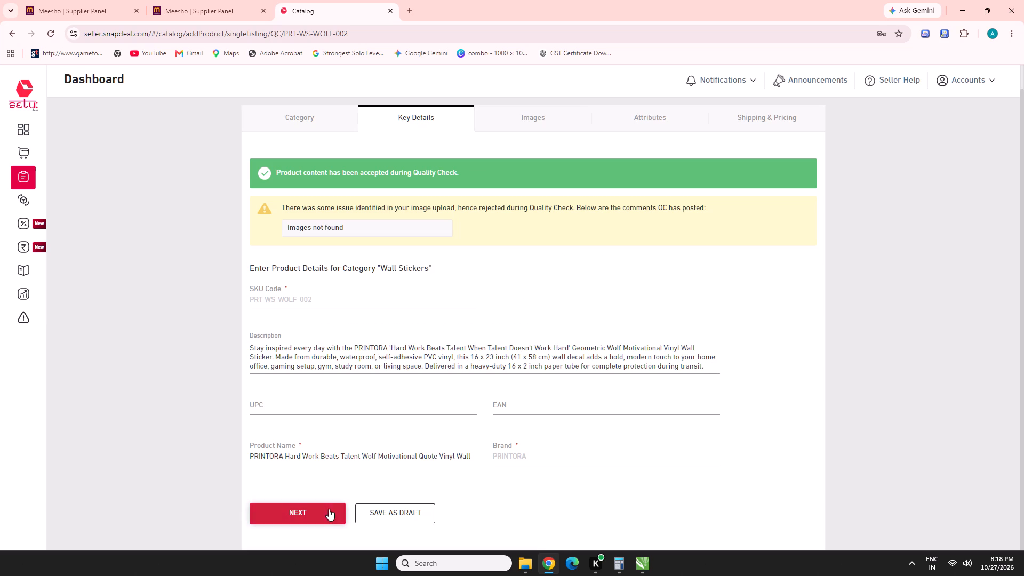
pyautogui.click(286, 425)
pyautogui.doubleClick(297, 417)
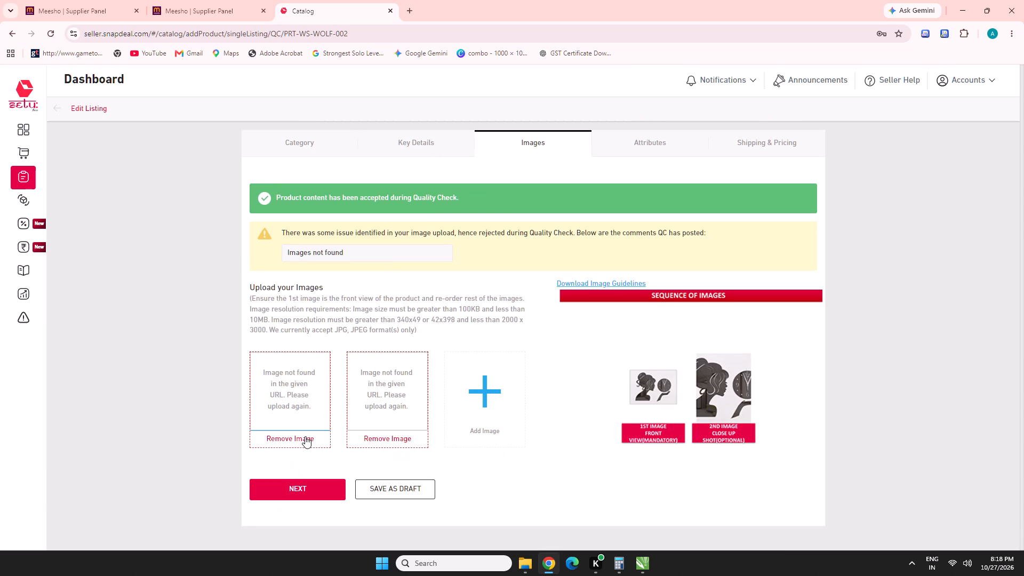
pyautogui.click(305, 436)
pyautogui.click(304, 439)
# Upload the three Hard Work Beats Talent images from Downloads: Modern Home Office, Cozy Motivational Wolf Reading Nook and Lavender Gaming Desk.
pyautogui.click(296, 394)
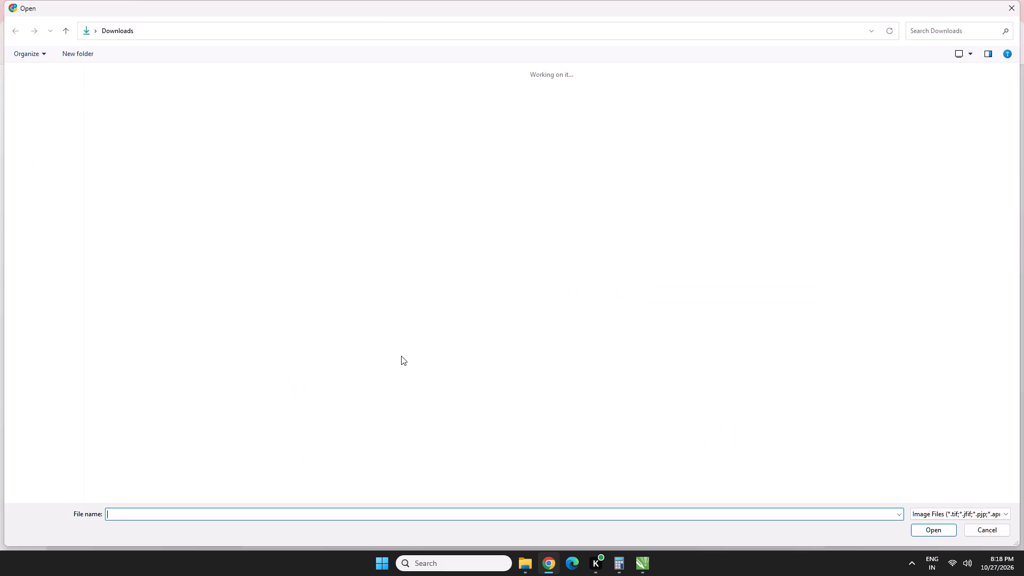
pyautogui.scroll(-5, 401, 359)
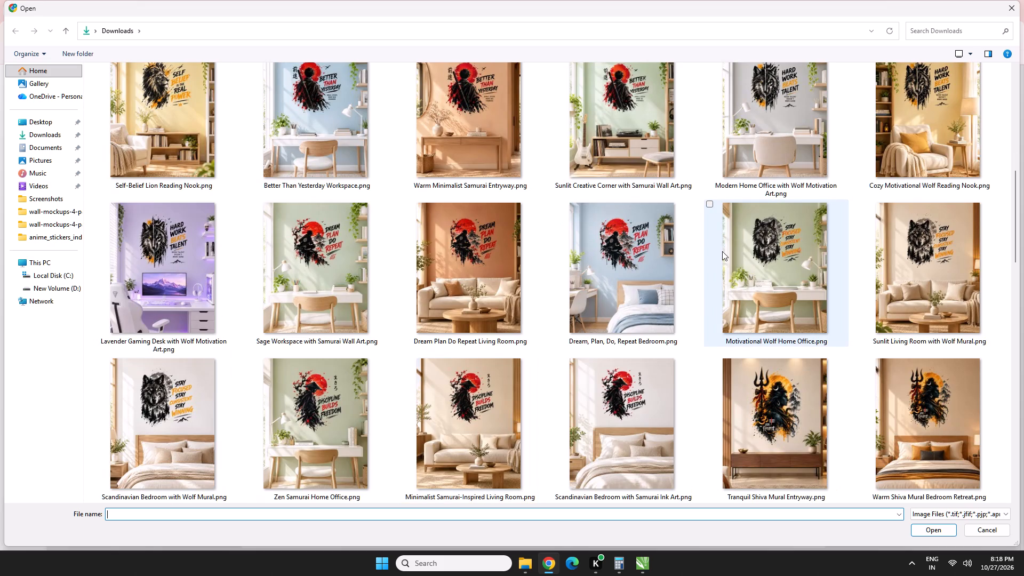
pyautogui.scroll(1, 695, 217)
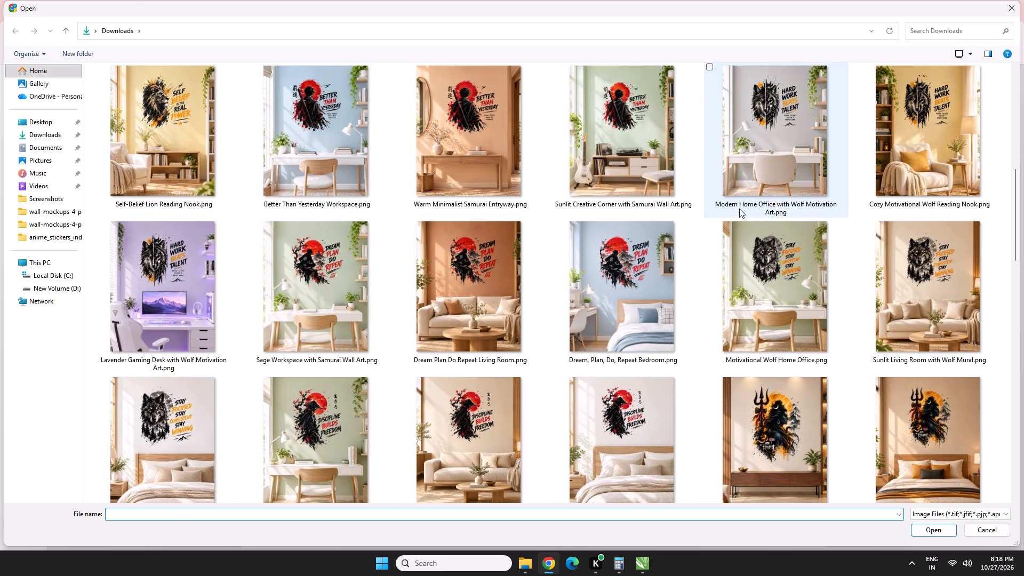
pyautogui.keyDown('ctrl'); pyautogui.click(781, 185); pyautogui.keyUp('ctrl')
pyautogui.keyDown('ctrl'); pyautogui.click(914, 137); pyautogui.keyUp('ctrl')
pyautogui.keyDown('ctrl'); pyautogui.click(188, 359); pyautogui.keyUp('ctrl')
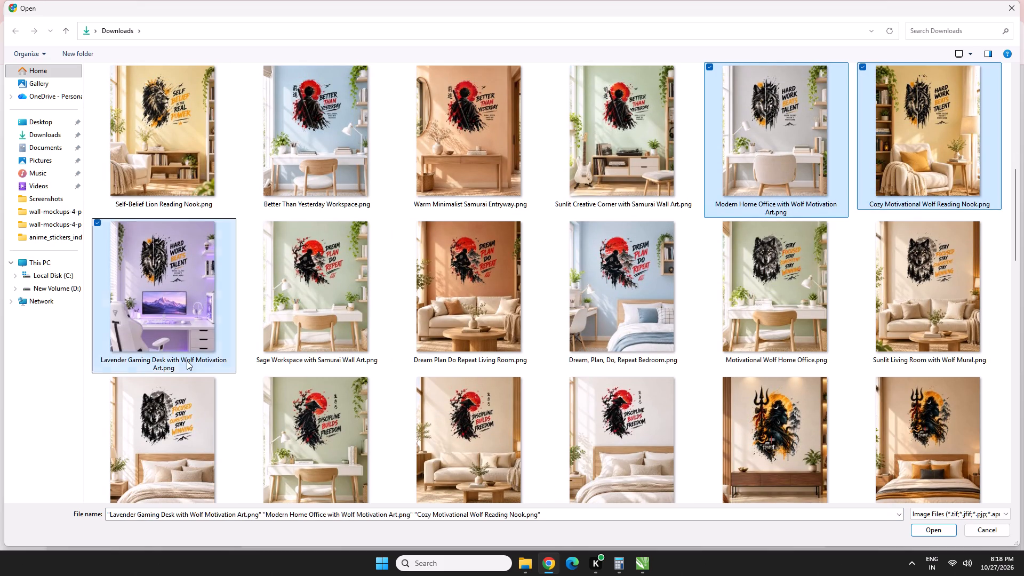
pyautogui.hotkey('ctrl', 'Return')
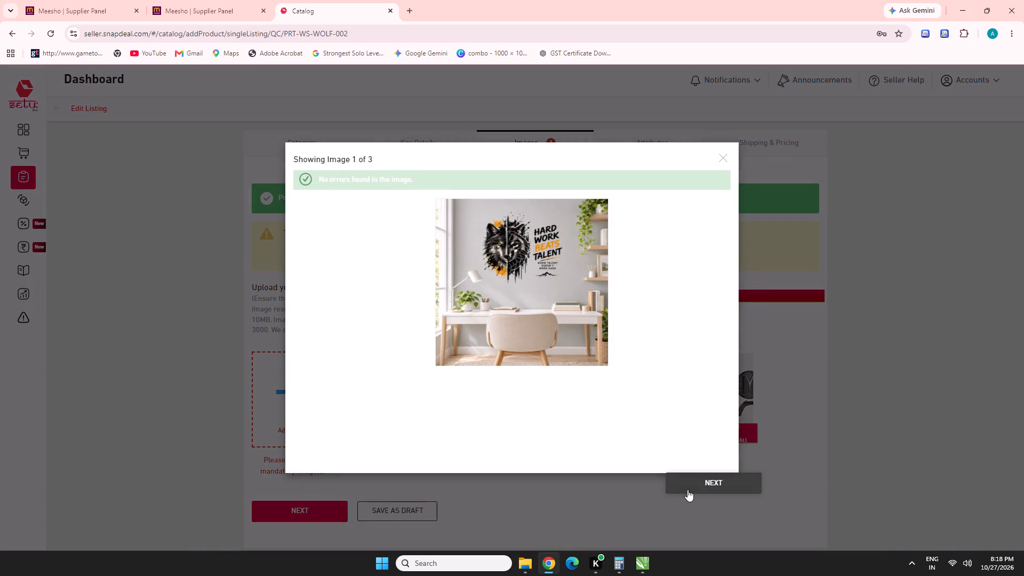
pyautogui.click(687, 490)
pyautogui.click(716, 494)
pyautogui.doubleClick(716, 485)
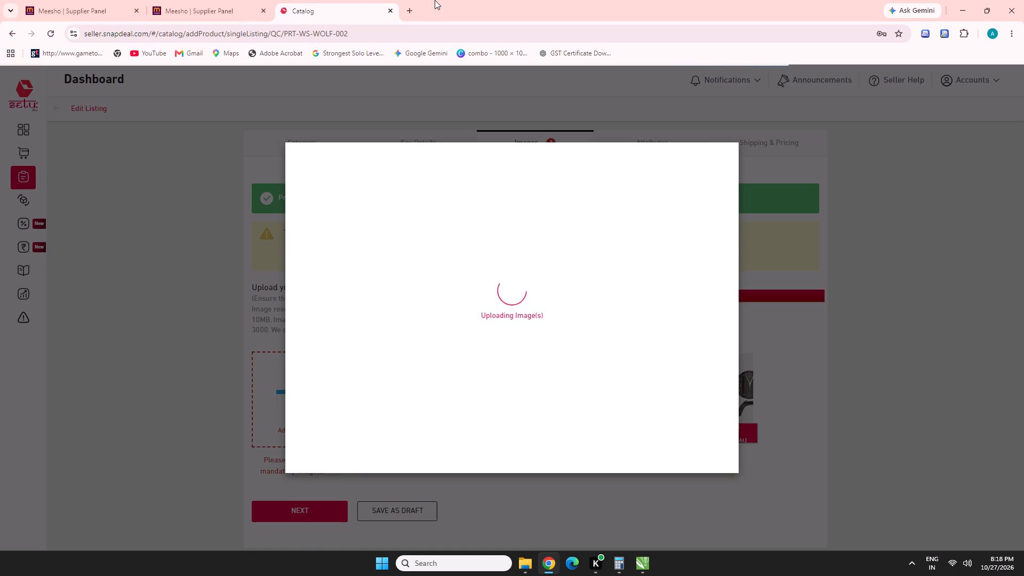
# Search for Snapdeal seller in a new browser tab and open the Snapdeal seller site.
pyautogui.click(412, 3)
pyautogui.click(382, 28)
pyautogui.write('snap')
pyautogui.press('Return')
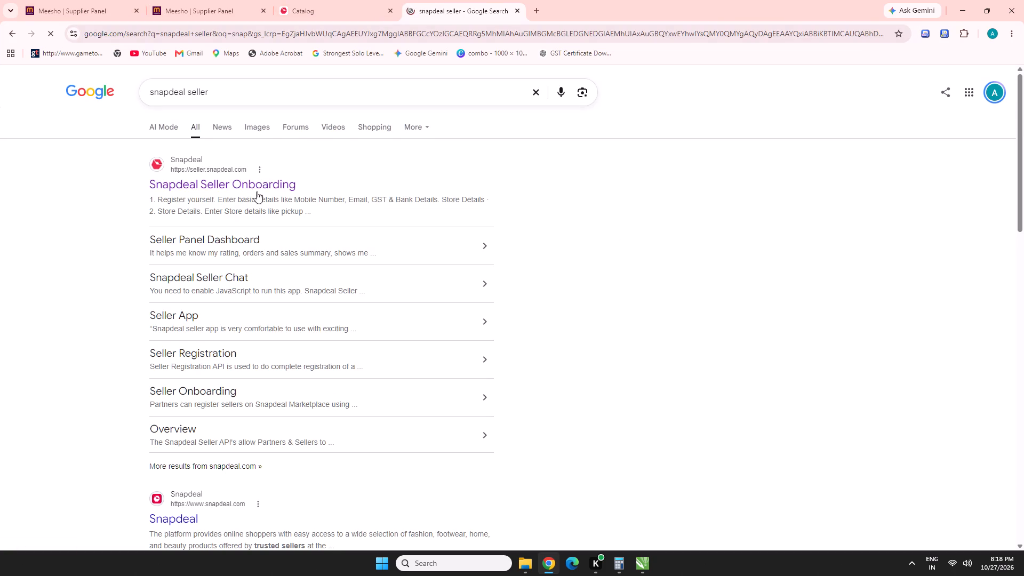
pyautogui.click(264, 183)
# Return to listing PRT-WS-WOLF-002, keep its attributes, shipping and pricing values, and resubmit it through the preview.
pyautogui.click(350, 0)
pyautogui.scroll(-6, 430, 360)
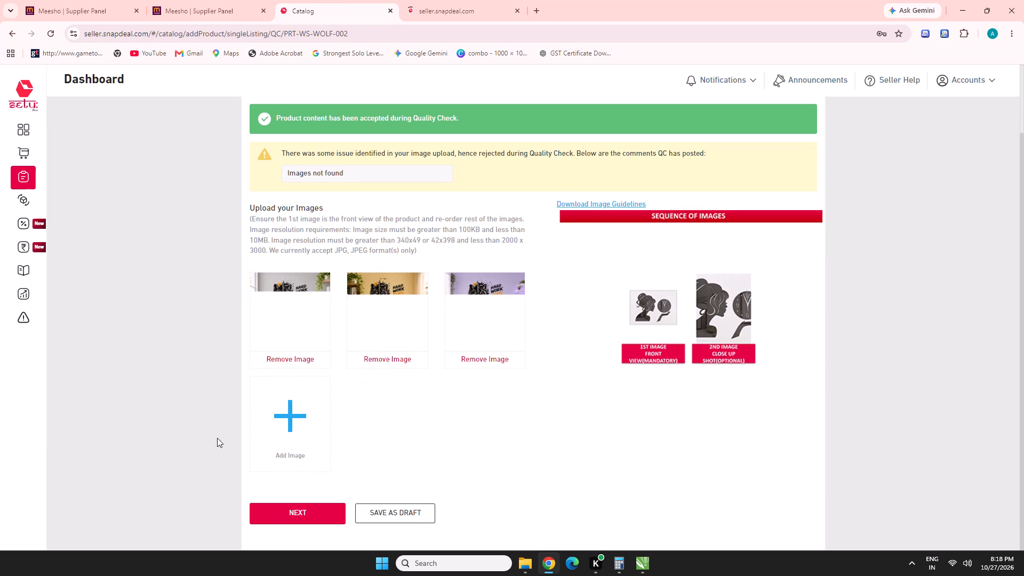
pyautogui.click(275, 520)
pyautogui.scroll(-11, 284, 394)
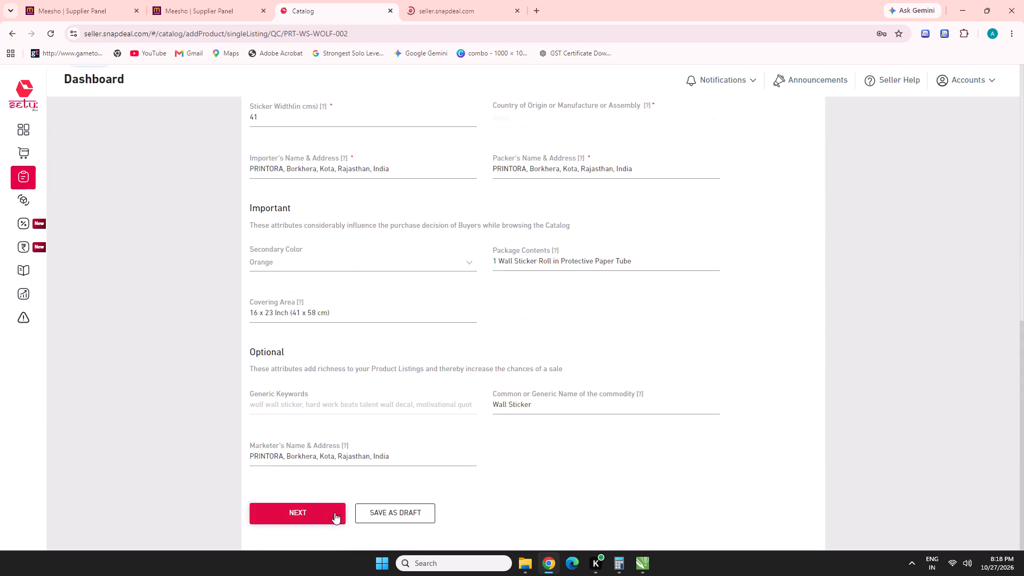
pyautogui.scroll(-1, 334, 520)
pyautogui.moveTo(314, 499); pyautogui.dragTo(314, 505)
pyautogui.click(314, 516)
pyautogui.scroll(-7, 324, 367)
pyautogui.click(302, 508)
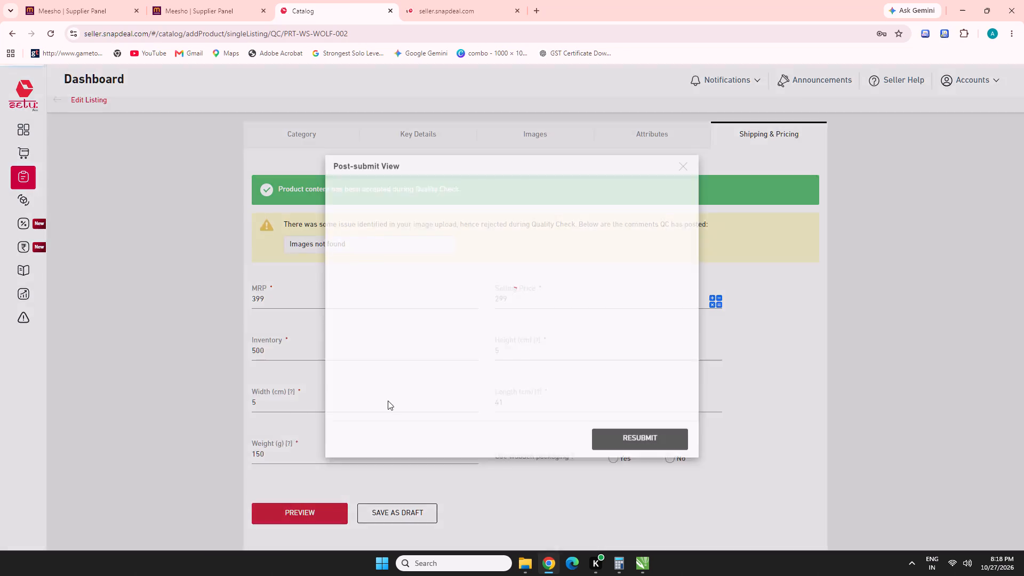
pyautogui.click(633, 439)
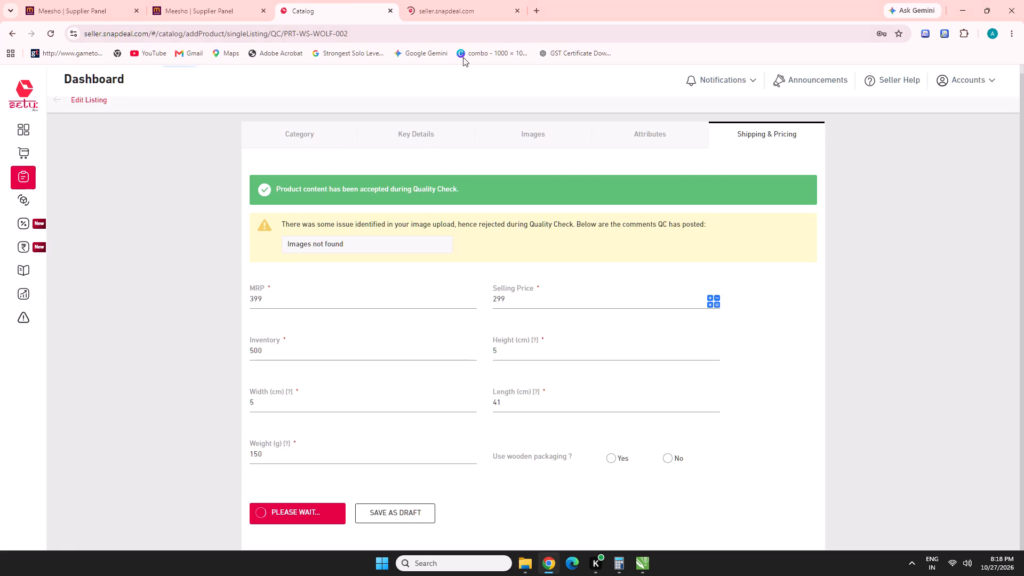
# Switch to the newly opened Snapdeal seller dashboard and examine the new listings under review and the approved ones.
pyautogui.click(437, 17)
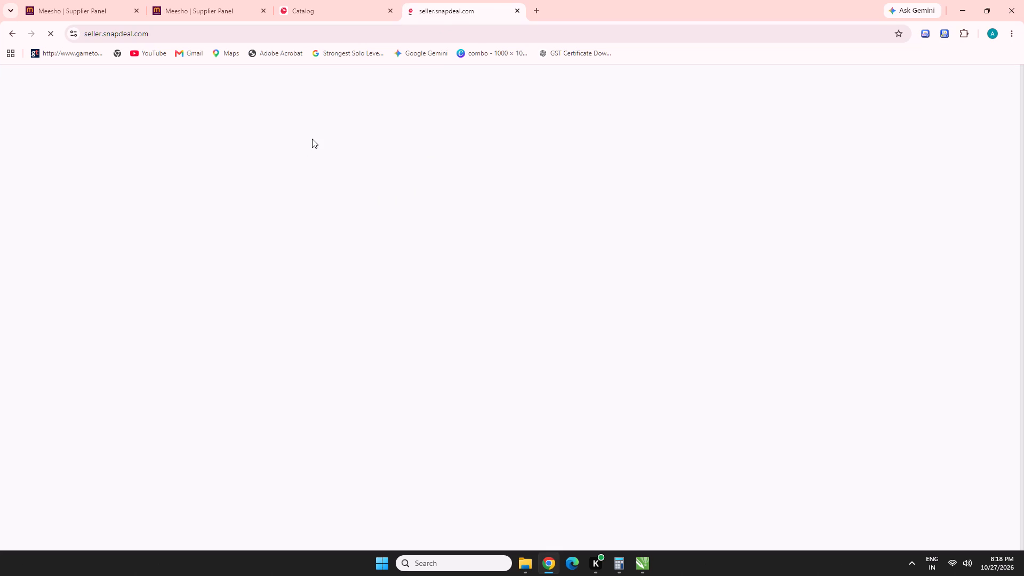
pyautogui.scroll(-1, 305, 161)
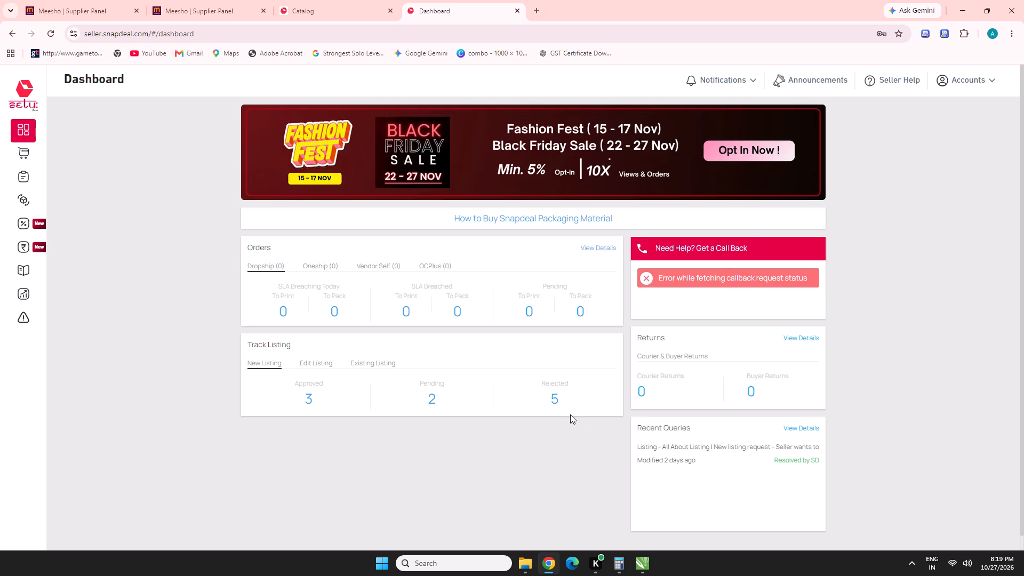
pyautogui.click(306, 397)
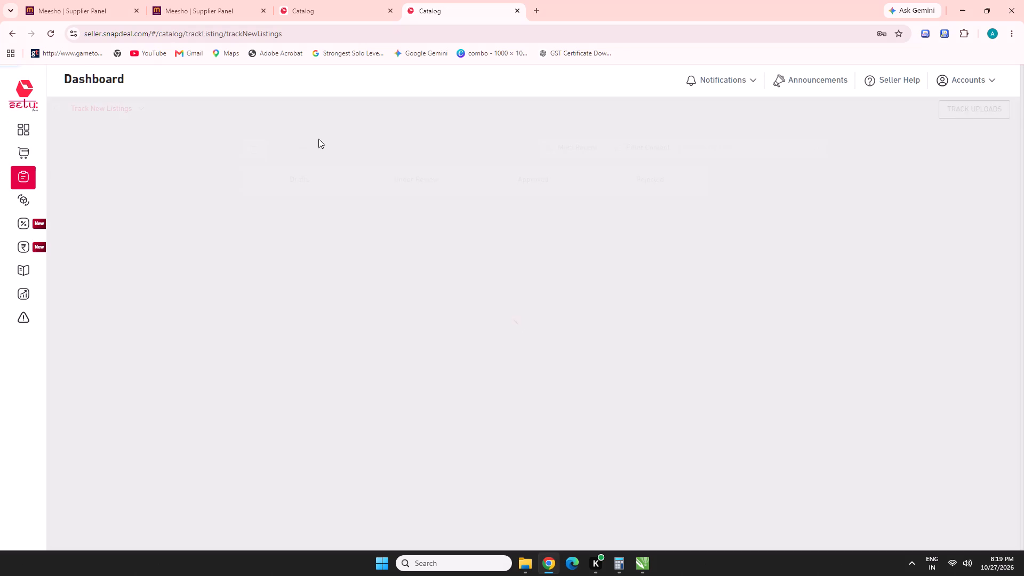
pyautogui.scroll(-1, 371, 298)
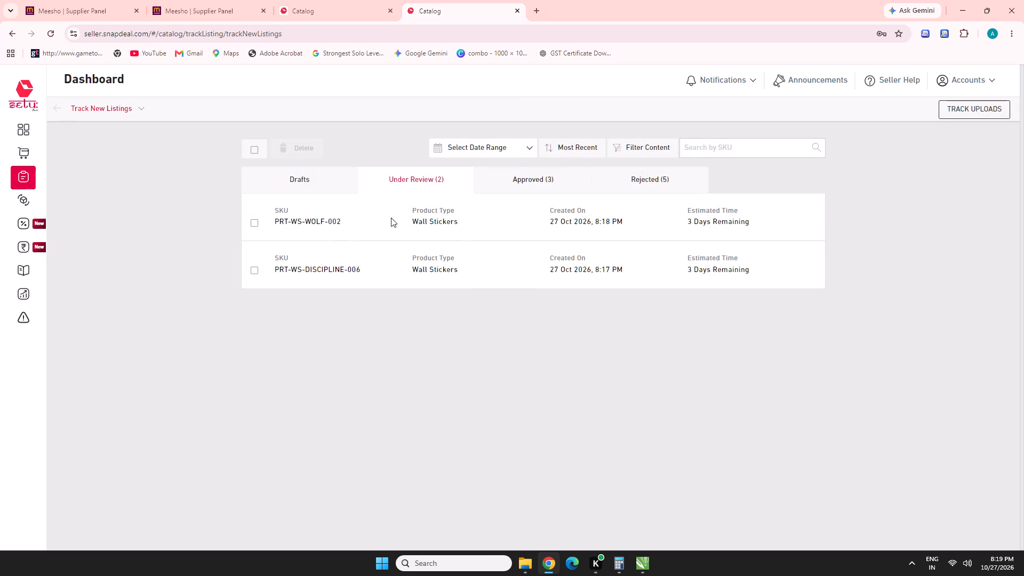
pyautogui.click(303, 180)
pyautogui.click(513, 197)
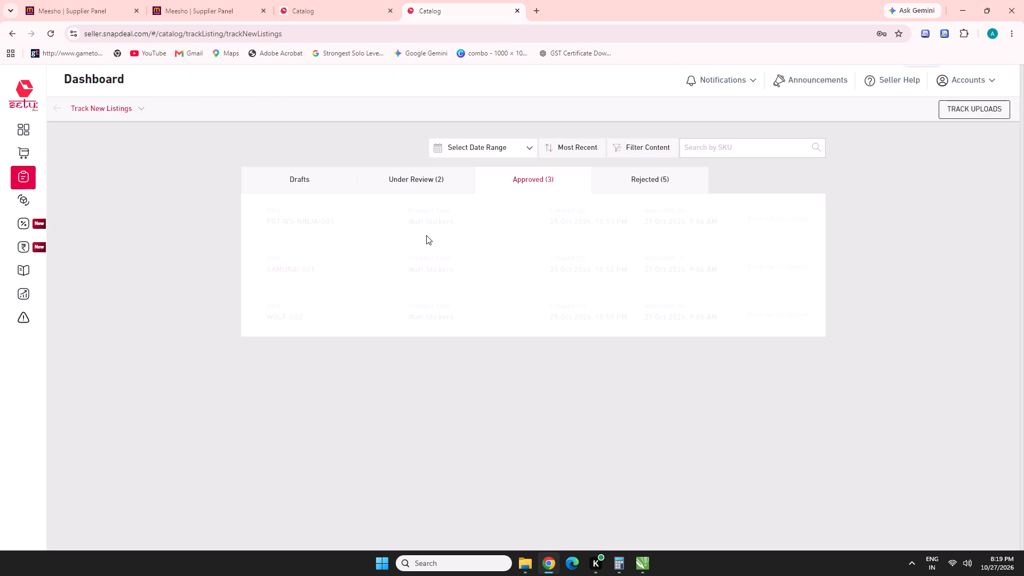
pyautogui.tripleClick(308, 219)
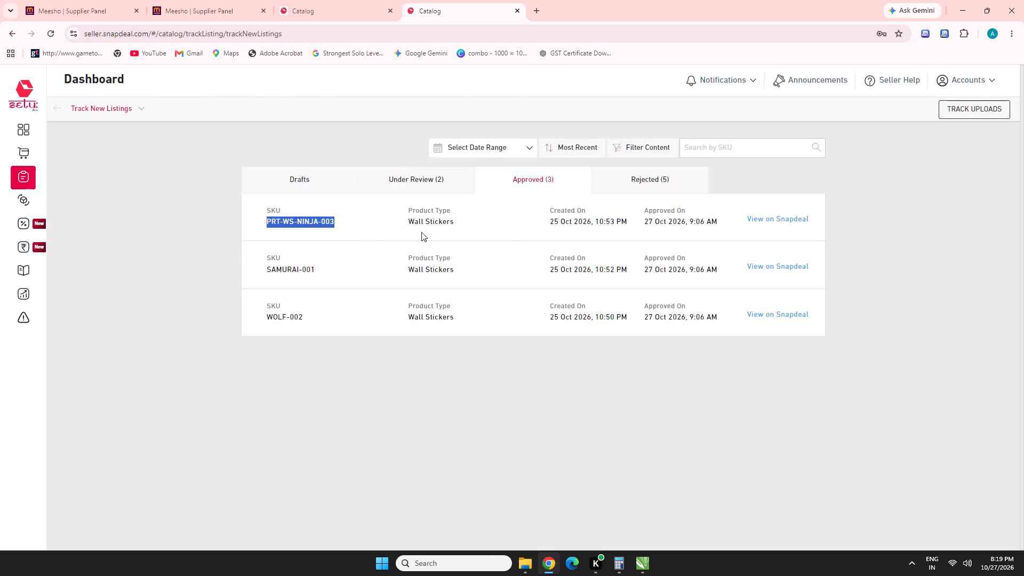
# View the approved listing PRT-WS-NINJA-003 on Snapdeal, examine its product page, and return to the approved listings.
pyautogui.click(776, 219)
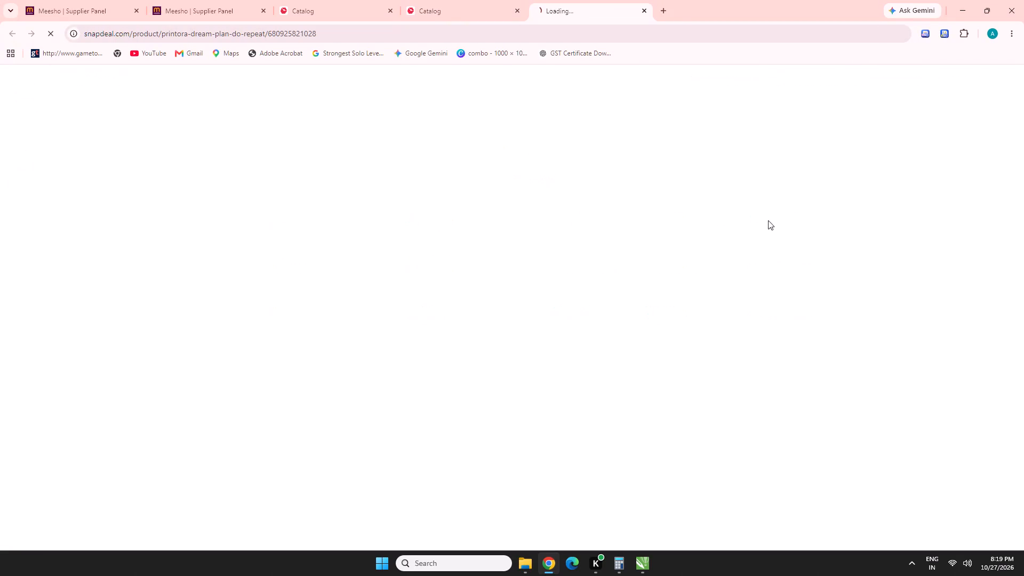
pyautogui.click(423, 0)
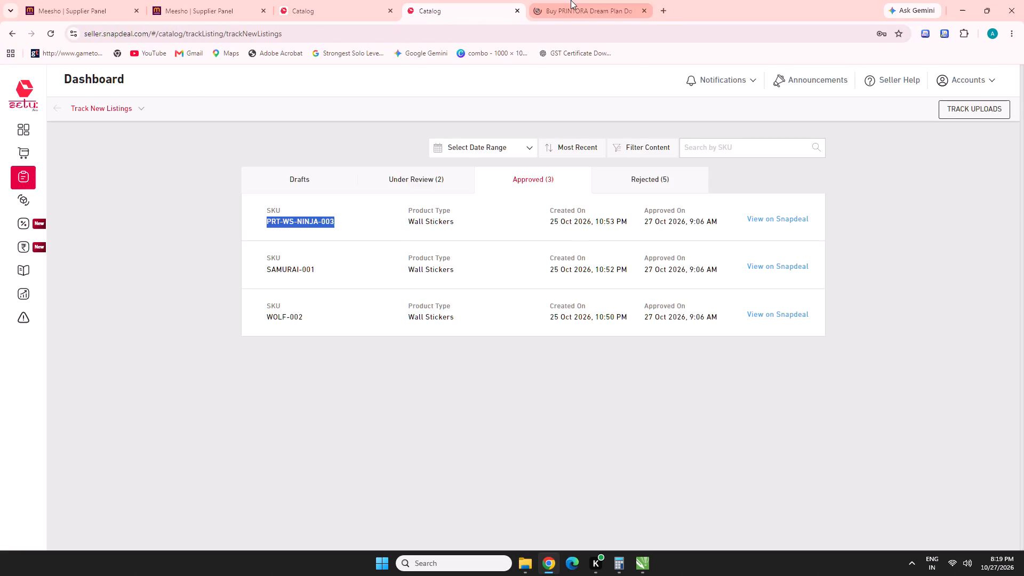
pyautogui.click(571, 0)
pyautogui.scroll(-2, 482, 272)
pyautogui.scroll(3, 468, 234)
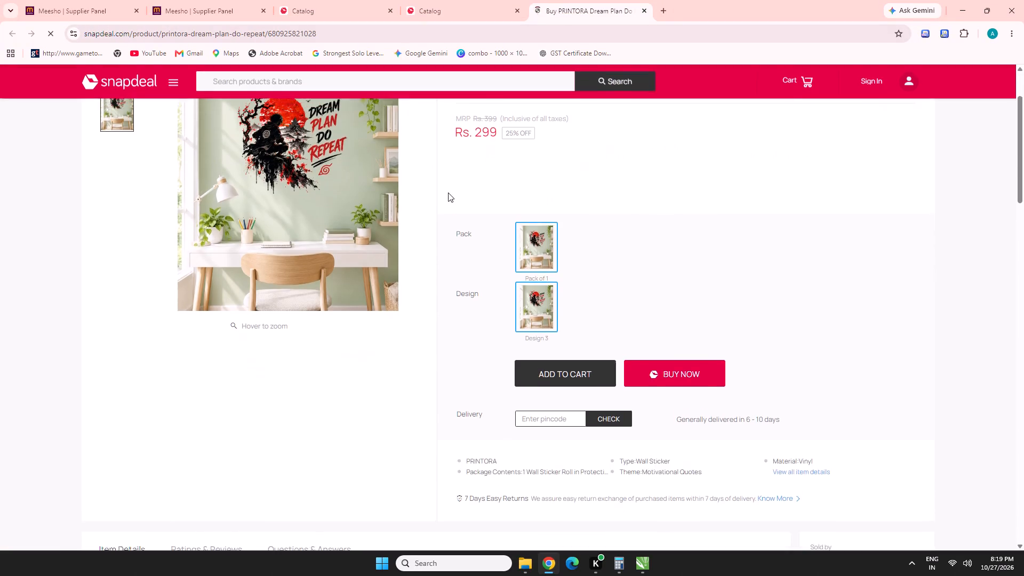
pyautogui.click(439, 0)
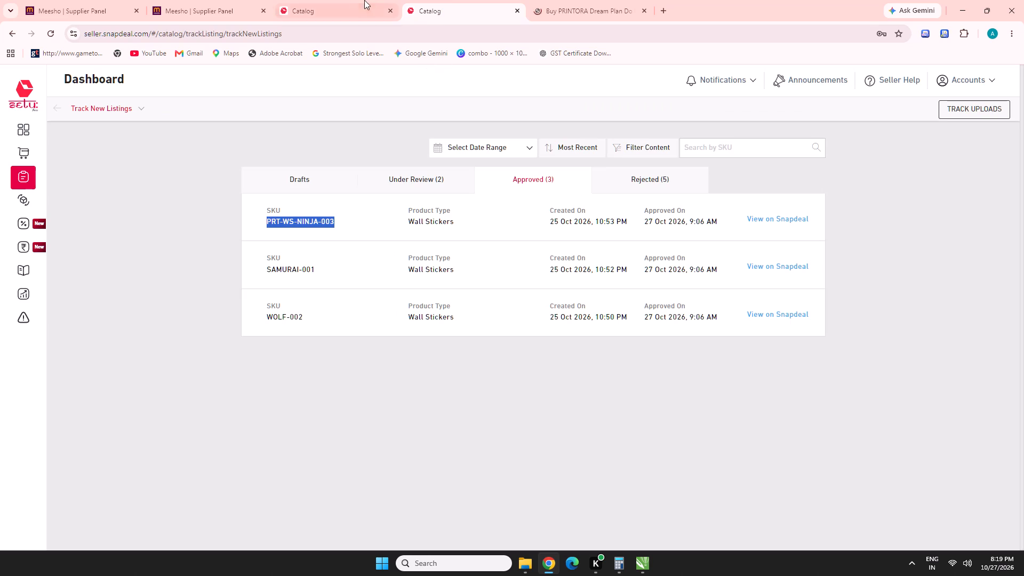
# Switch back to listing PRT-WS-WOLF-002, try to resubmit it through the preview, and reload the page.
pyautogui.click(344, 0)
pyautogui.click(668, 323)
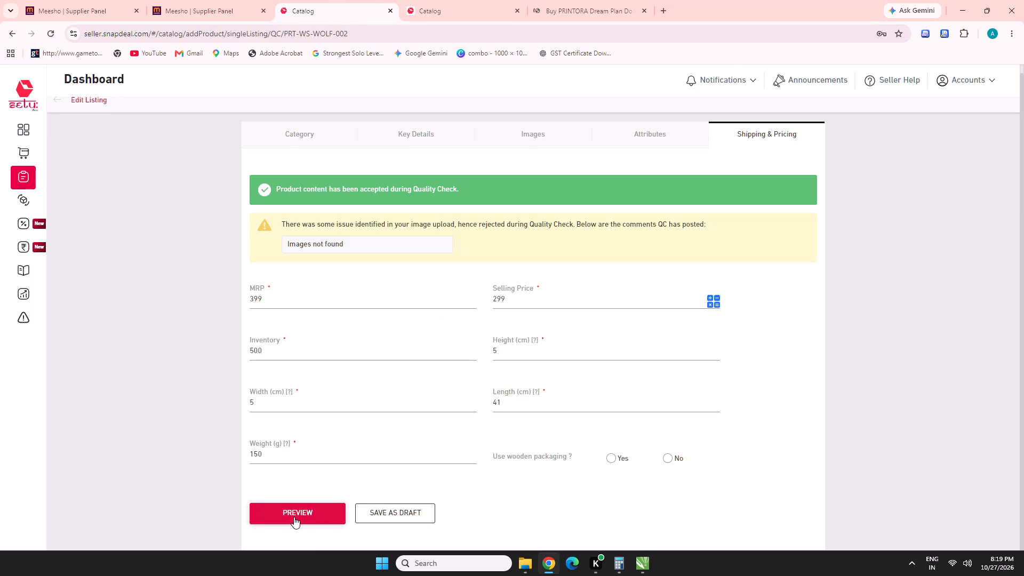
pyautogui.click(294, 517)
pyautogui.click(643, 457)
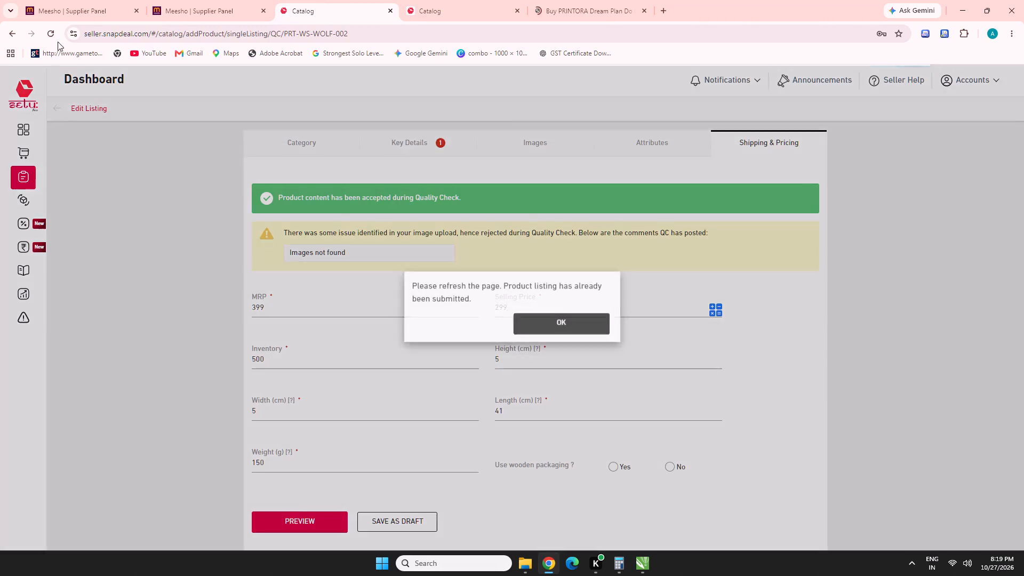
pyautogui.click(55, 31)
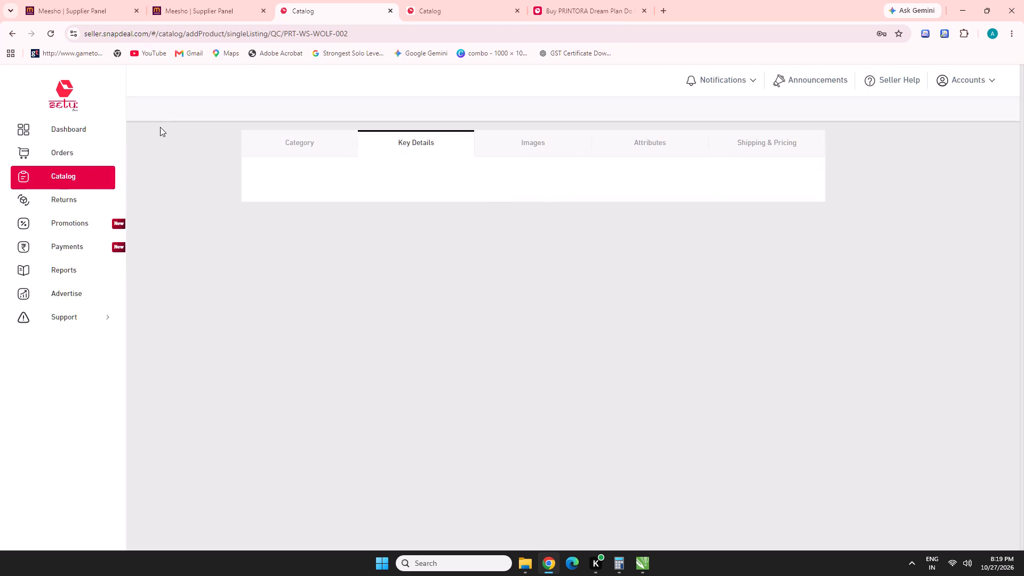
# Return to the Snapdeal seller dashboard and open its rejected new listings.
pyautogui.click(52, 123)
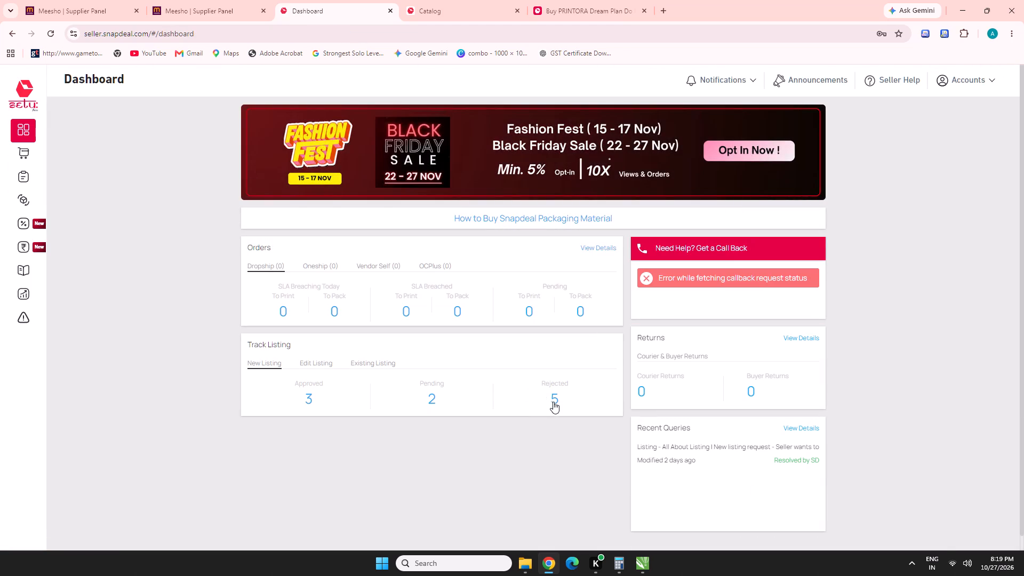
pyautogui.click(554, 402)
# Switch to the Meesho supplier panel, filter pending orders to order date 27 Oct 2026, and examine the filtered orders.
pyautogui.click(105, 0)
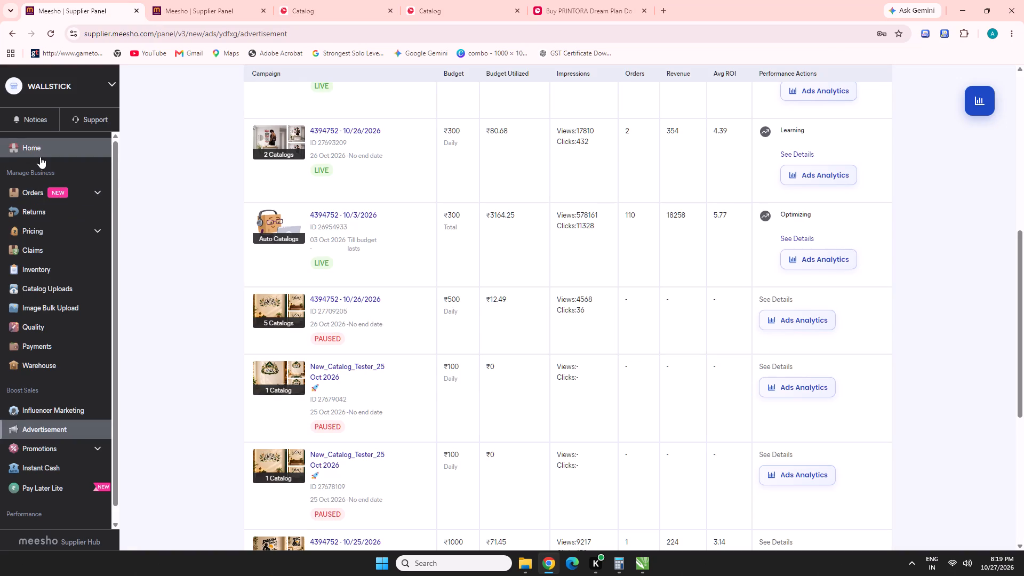
pyautogui.click(31, 187)
pyautogui.scroll(-3, 411, 242)
pyautogui.scroll(-4, 435, 388)
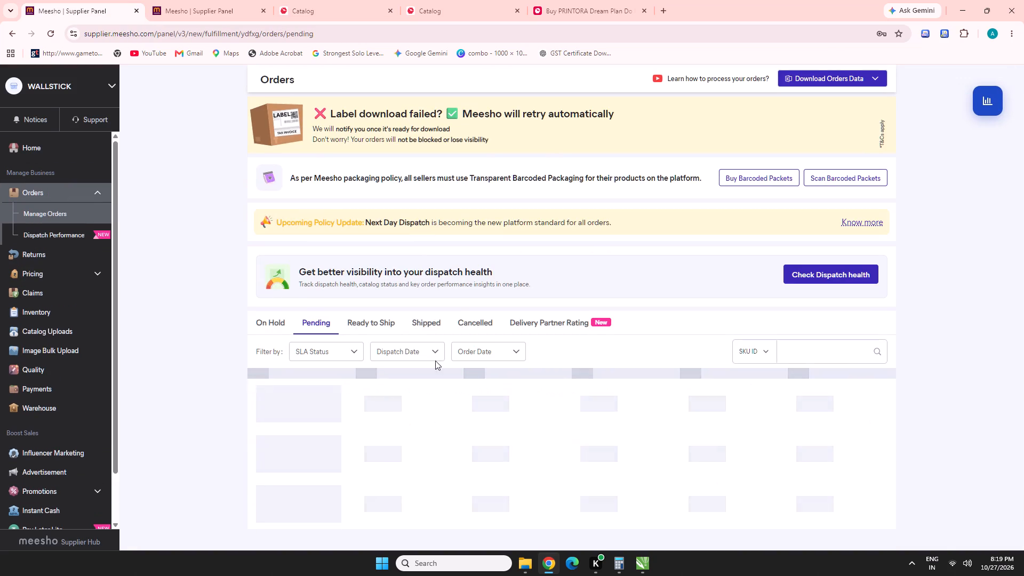
pyautogui.scroll(-3, 432, 327)
pyautogui.click(339, 185)
pyautogui.click(401, 190)
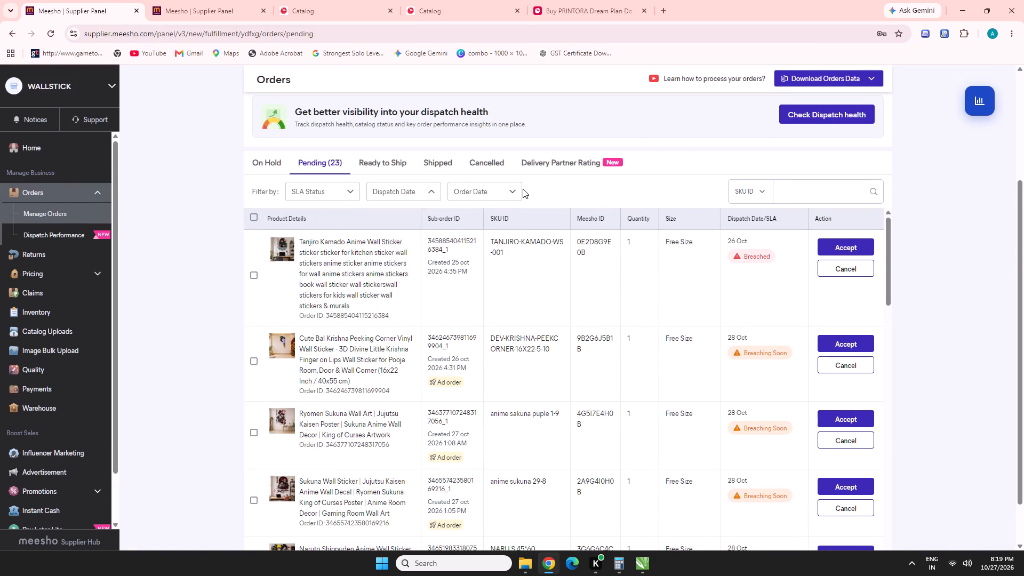
pyautogui.click(491, 188)
pyautogui.click(514, 224)
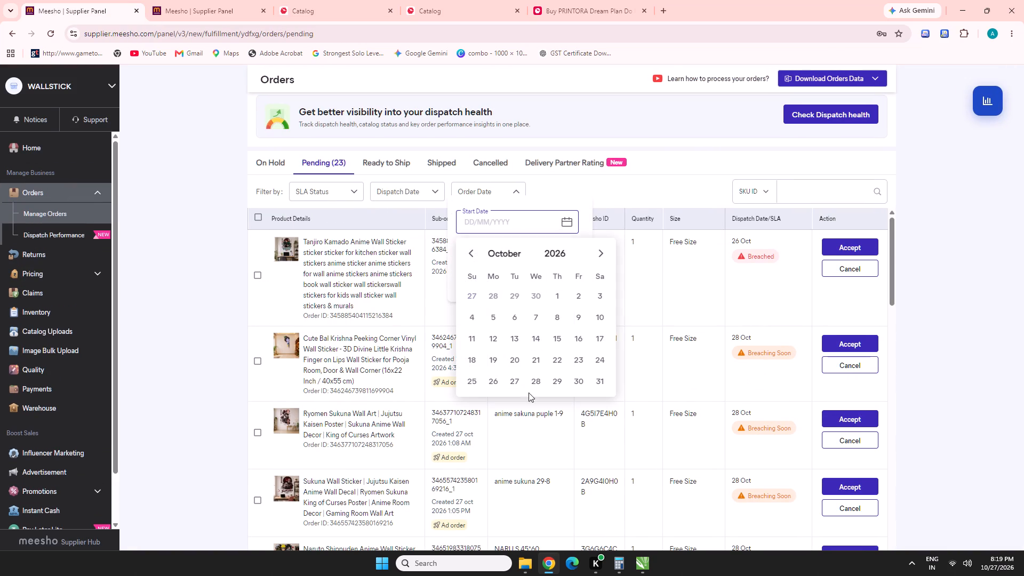
pyautogui.click(516, 379)
pyautogui.click(505, 255)
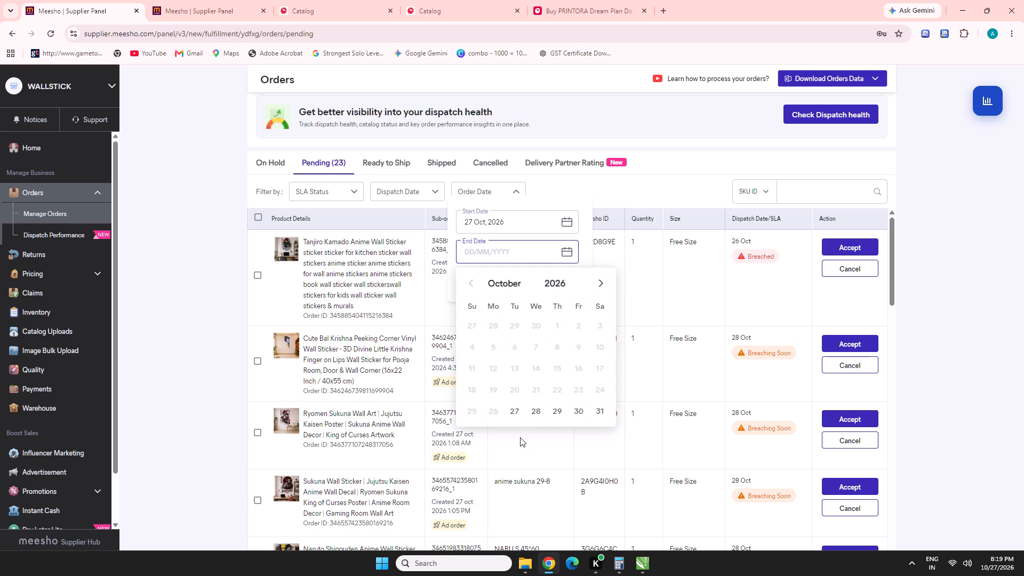
pyautogui.click(510, 412)
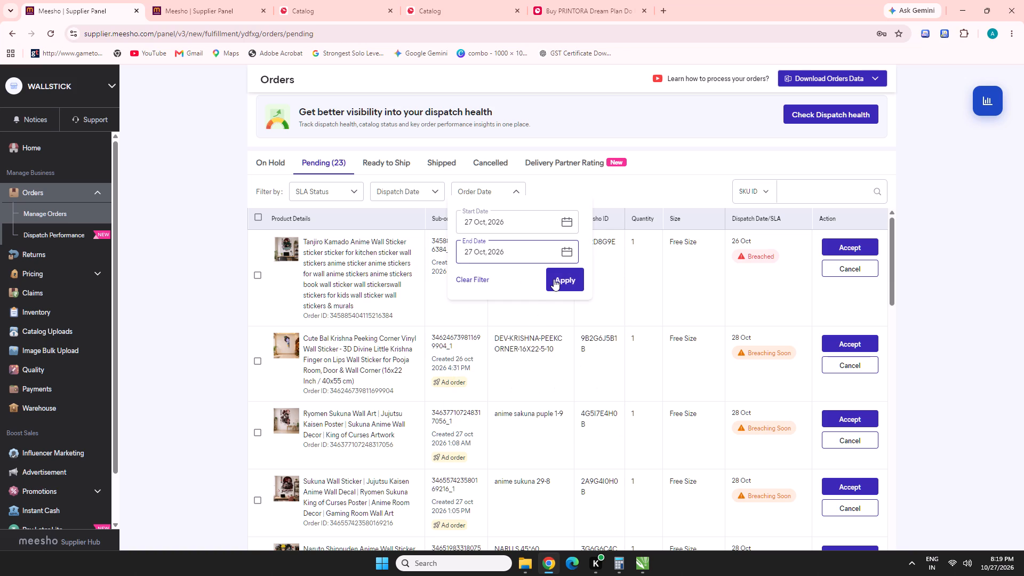
pyautogui.click(554, 279)
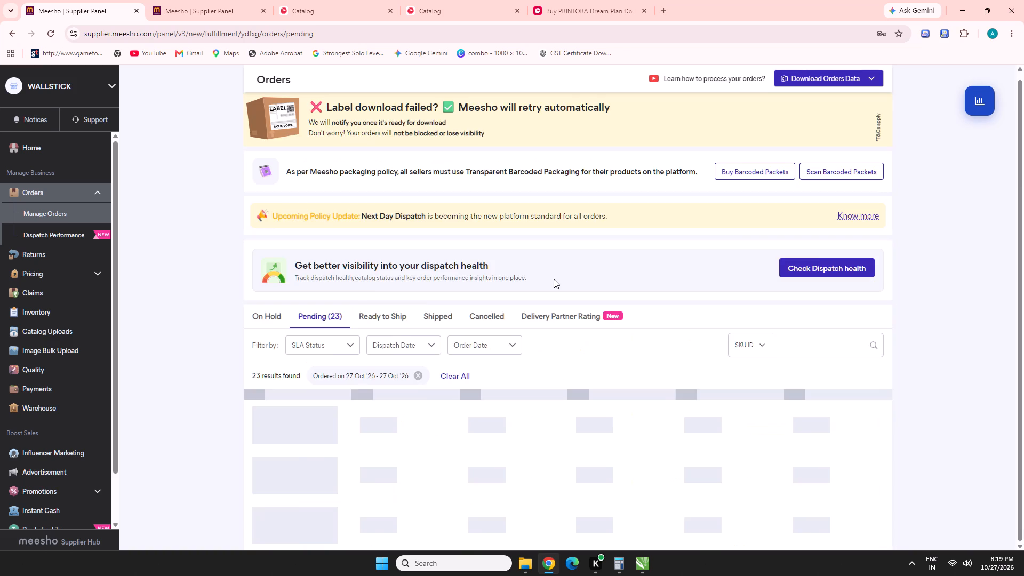
pyautogui.scroll(-1, 543, 367)
pyautogui.scroll(-15, 450, 312)
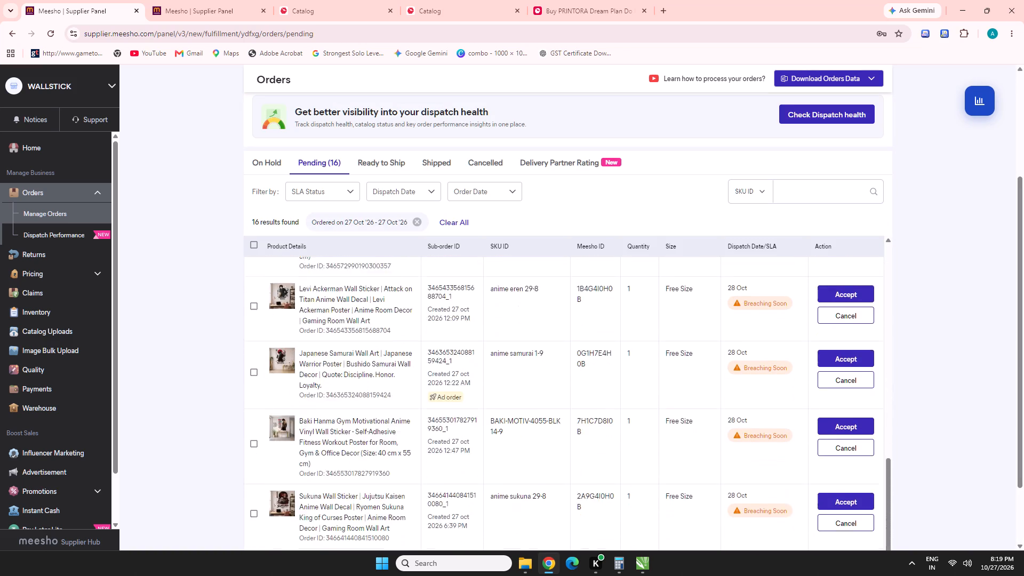
pyautogui.scroll(-6, 452, 379)
pyautogui.scroll(-2, 28, 457)
# Set the Meesho advertisement overview period to Today and examine the ad spend and revenue.
pyautogui.click(49, 422)
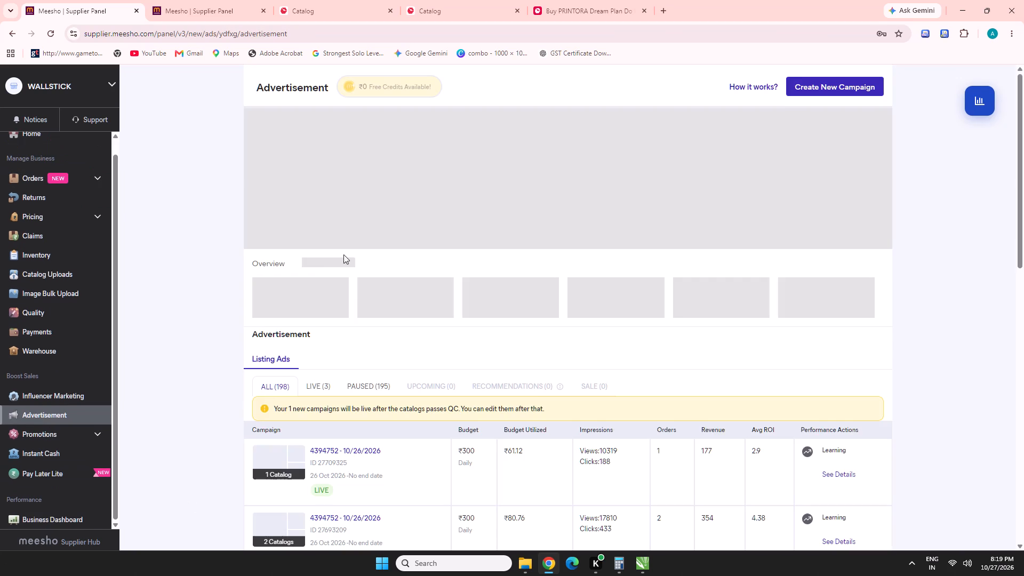
pyautogui.click(330, 265)
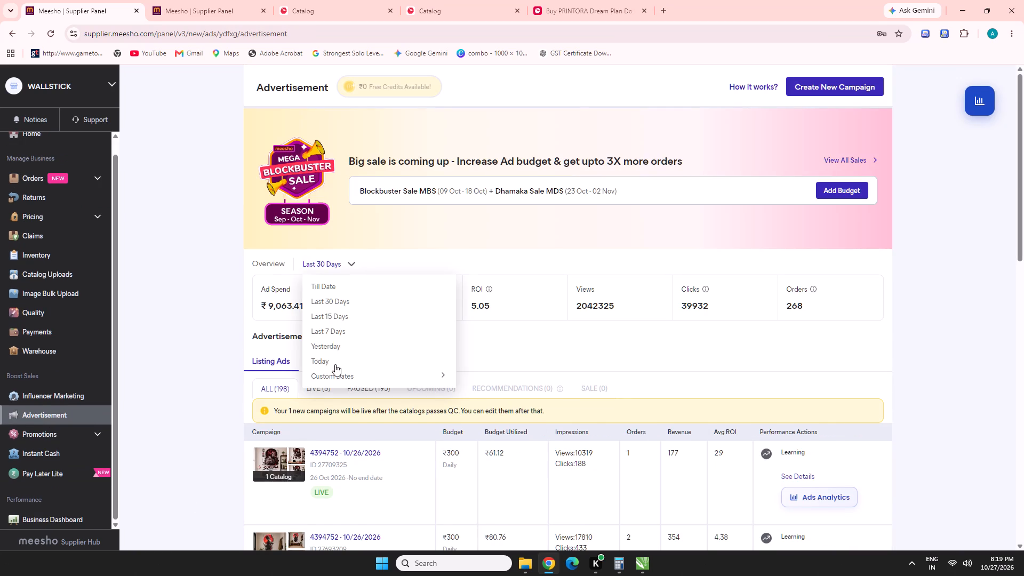
pyautogui.click(335, 364)
pyautogui.moveTo(254, 287); pyautogui.dragTo(390, 326)
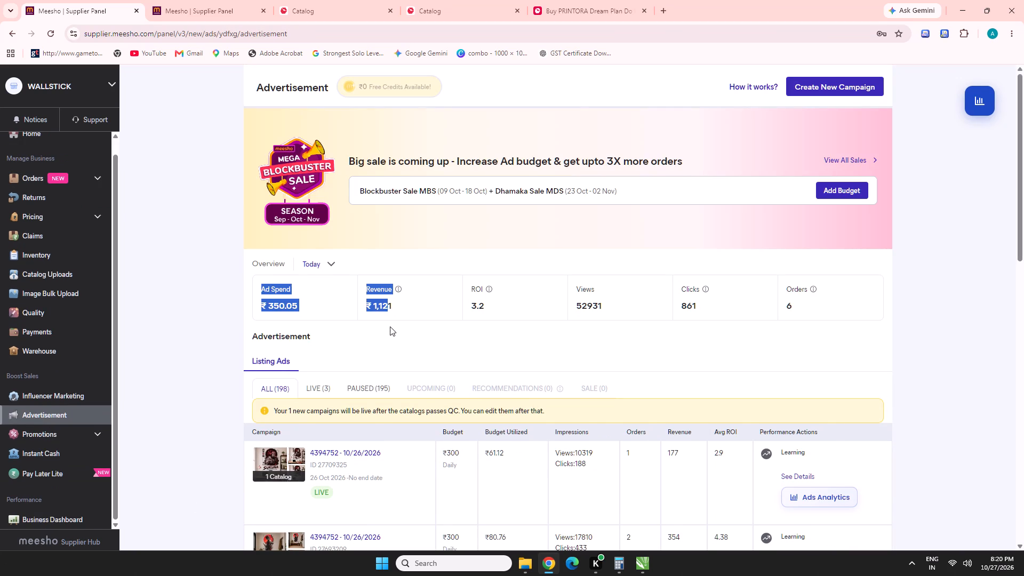
pyautogui.moveTo(390, 326); pyautogui.dragTo(304, 307)
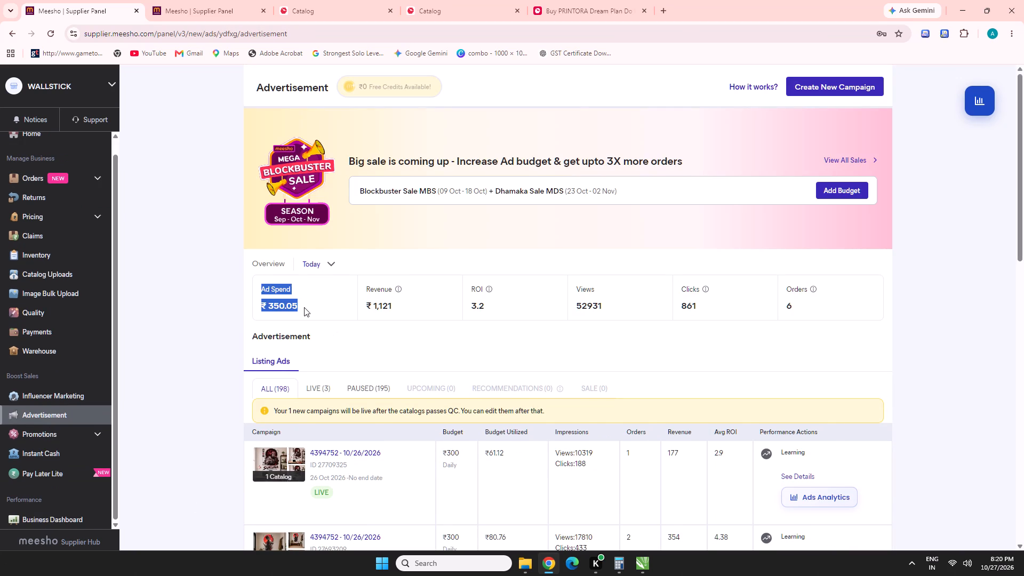
pyautogui.click(348, 356)
# Examine the budget utilized by each of the live listing ad campaigns.
pyautogui.scroll(-2, 367, 445)
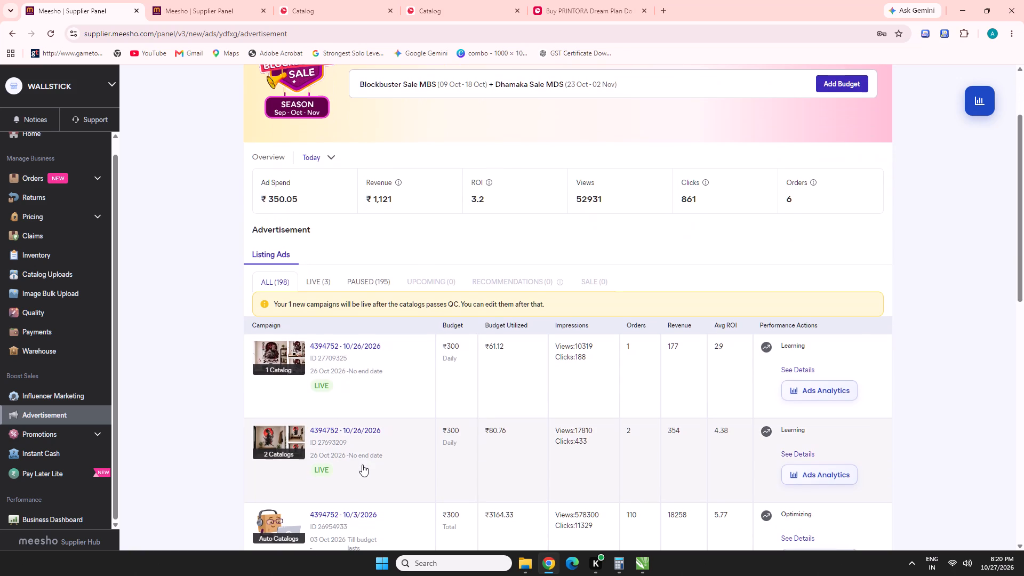
pyautogui.tripleClick(489, 343)
pyautogui.click(489, 358)
pyautogui.tripleClick(489, 425)
pyautogui.click(489, 427)
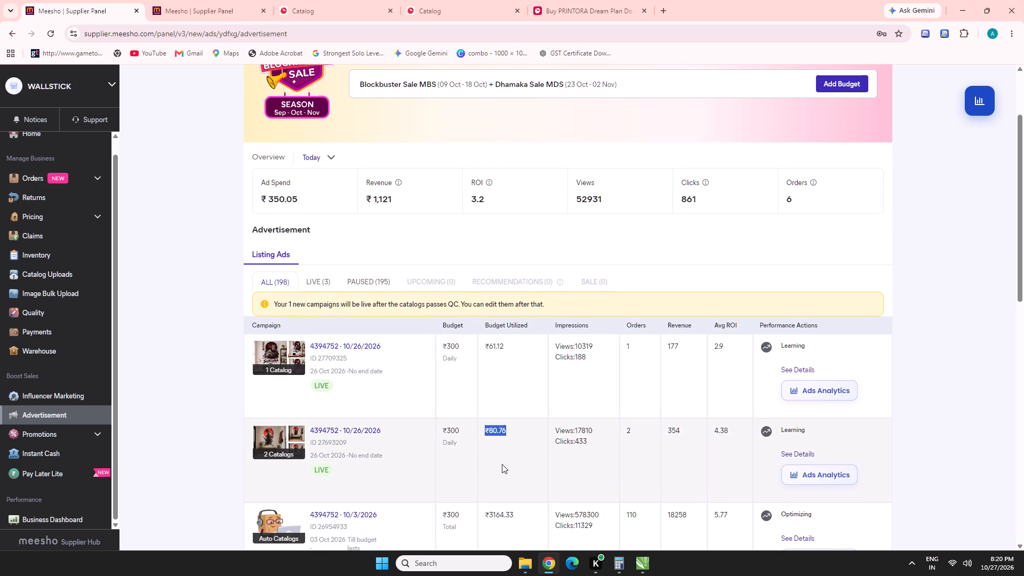
pyautogui.click(502, 464)
pyautogui.tripleClick(503, 432)
pyautogui.scroll(-3, 503, 432)
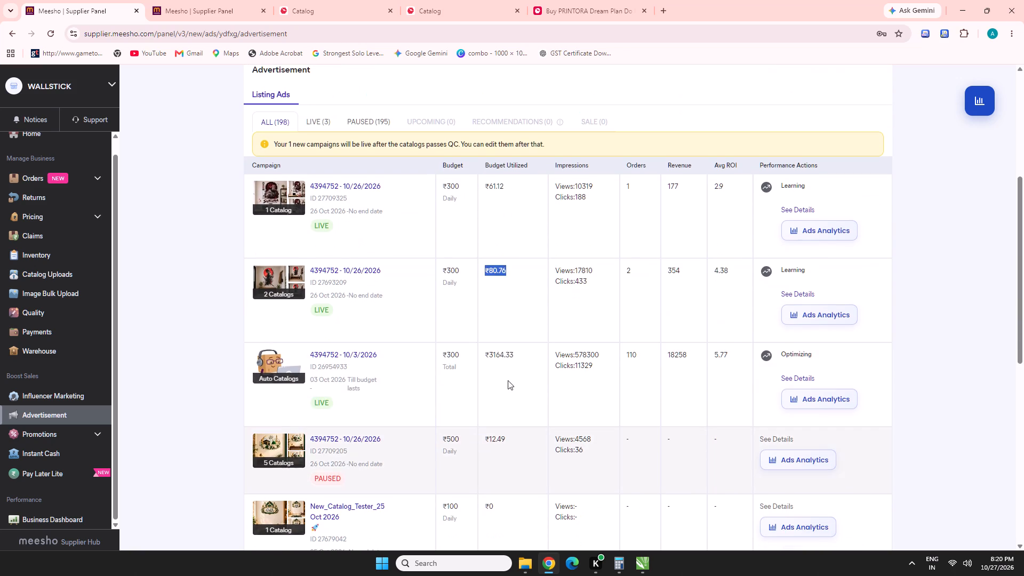
pyautogui.tripleClick(507, 361)
pyautogui.doubleClick(494, 217)
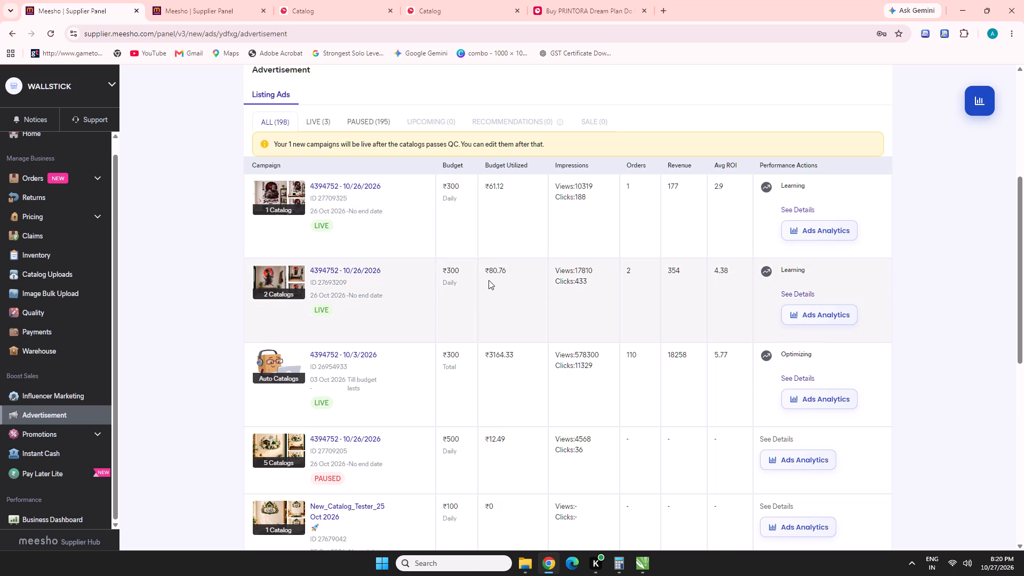
pyautogui.doubleClick(489, 280)
pyautogui.moveTo(489, 280); pyautogui.dragTo(489, 275)
pyautogui.tripleClick(484, 188)
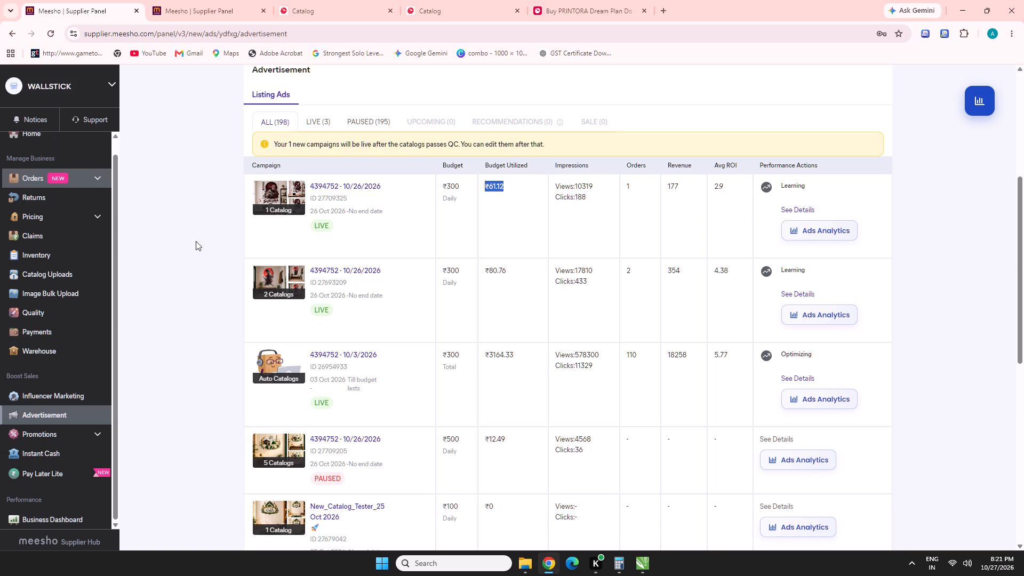
# Switch to the Snapdeal catalog's rejected listings and open PRT-WS-SAMURAI-001 for correction to check its key details.
pyautogui.click(340, 0)
pyautogui.click(425, 0)
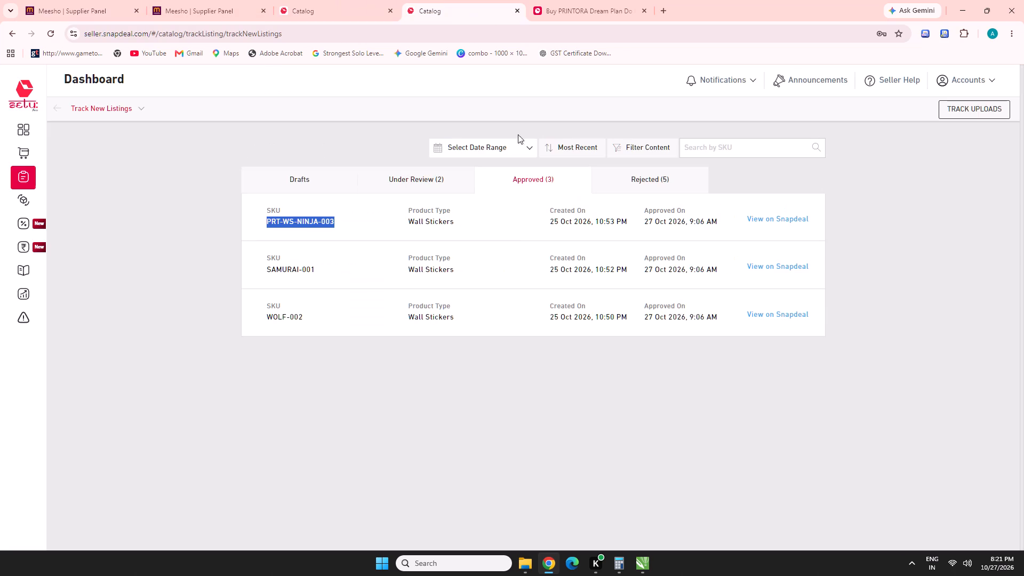
pyautogui.click(628, 178)
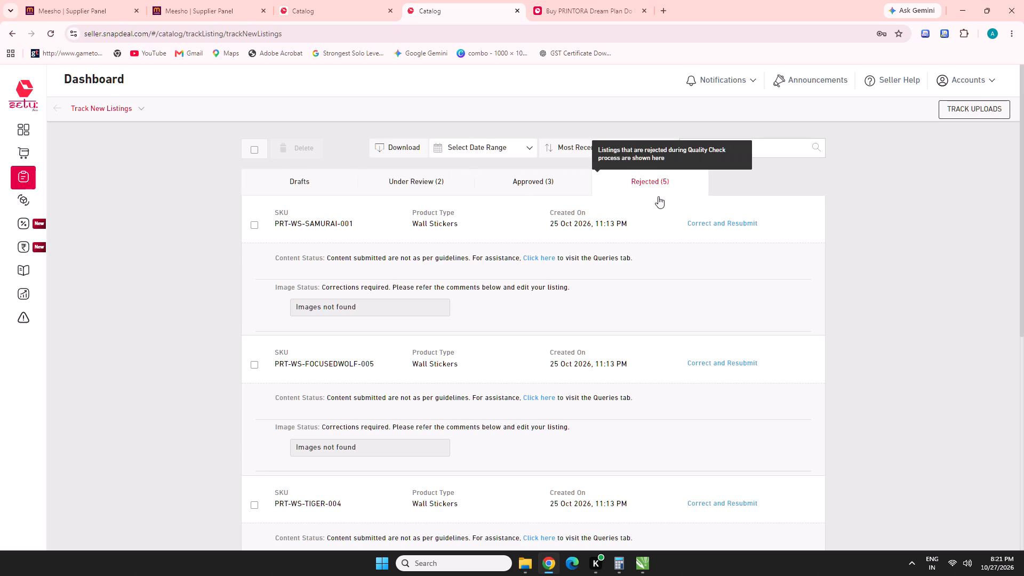
pyautogui.click(700, 222)
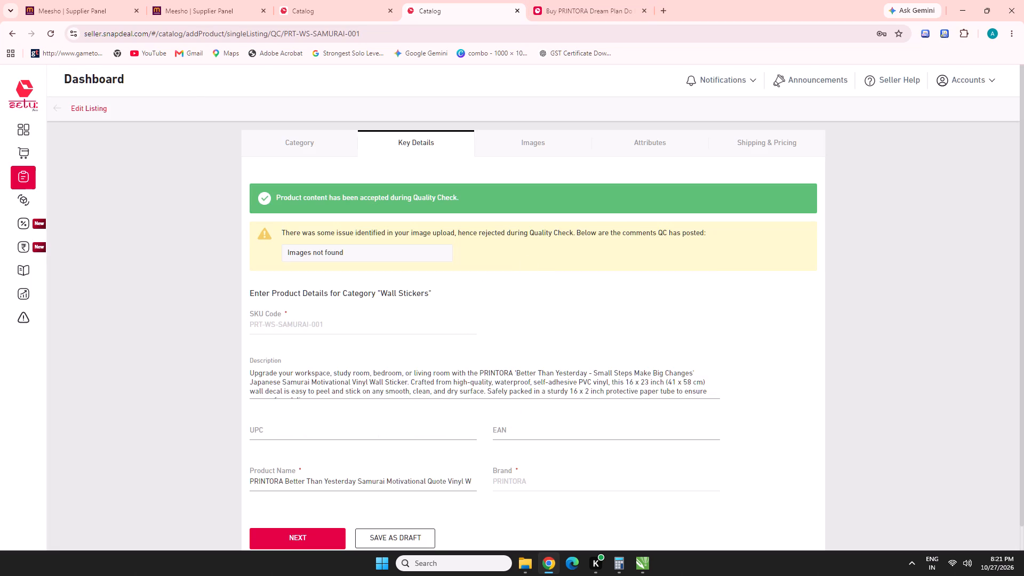
pyautogui.click(550, 0)
pyautogui.click(485, 0)
pyautogui.scroll(-1, 363, 451)
# From the approved listings in the other Snapdeal catalog tab, view SAMURAI-001's product page, then return to listing PRT-WS-SAMURAI-001.
pyautogui.click(326, 0)
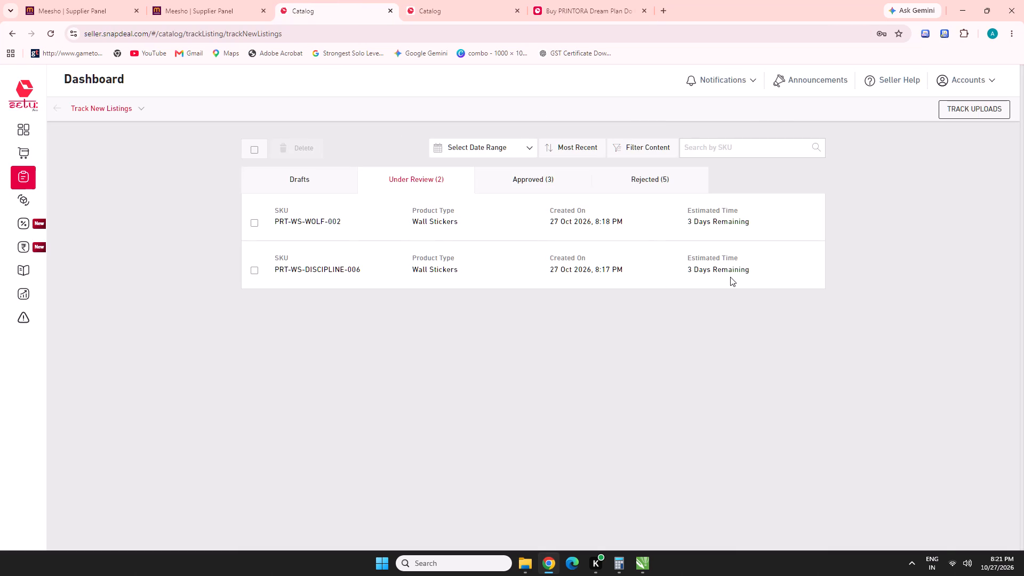
pyautogui.click(730, 277)
pyautogui.click(535, 173)
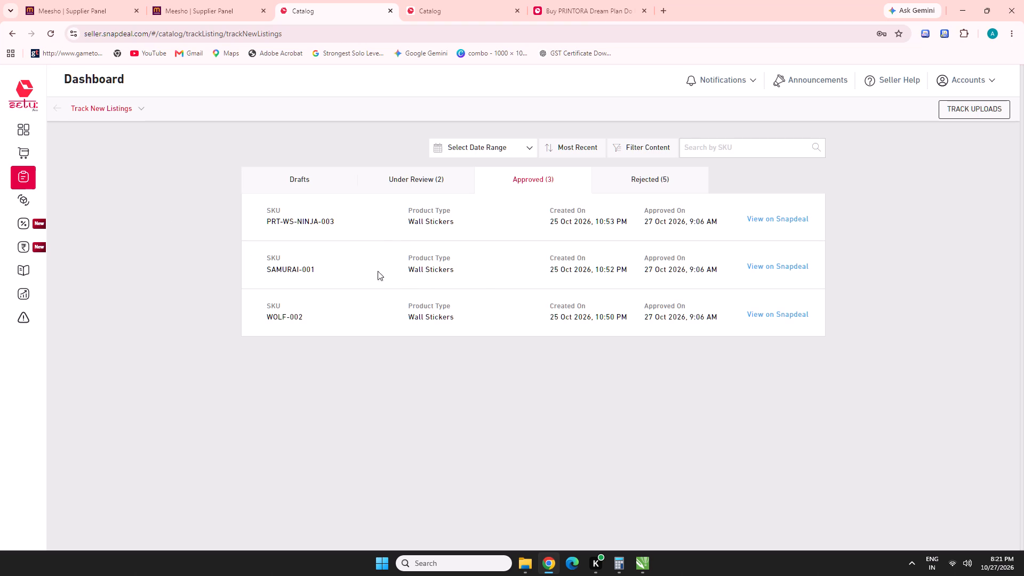
pyautogui.click(766, 271)
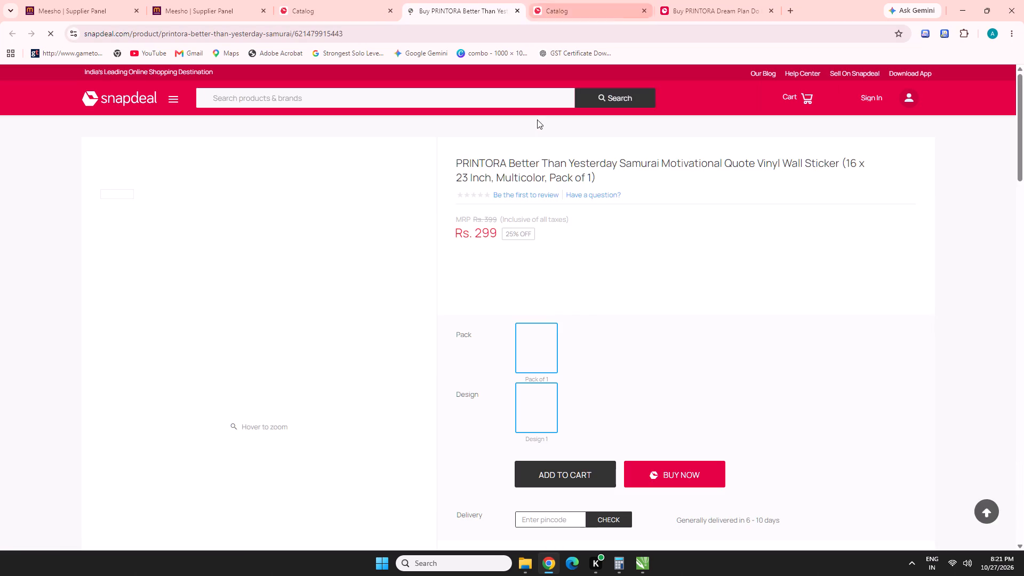
pyautogui.click(678, 0)
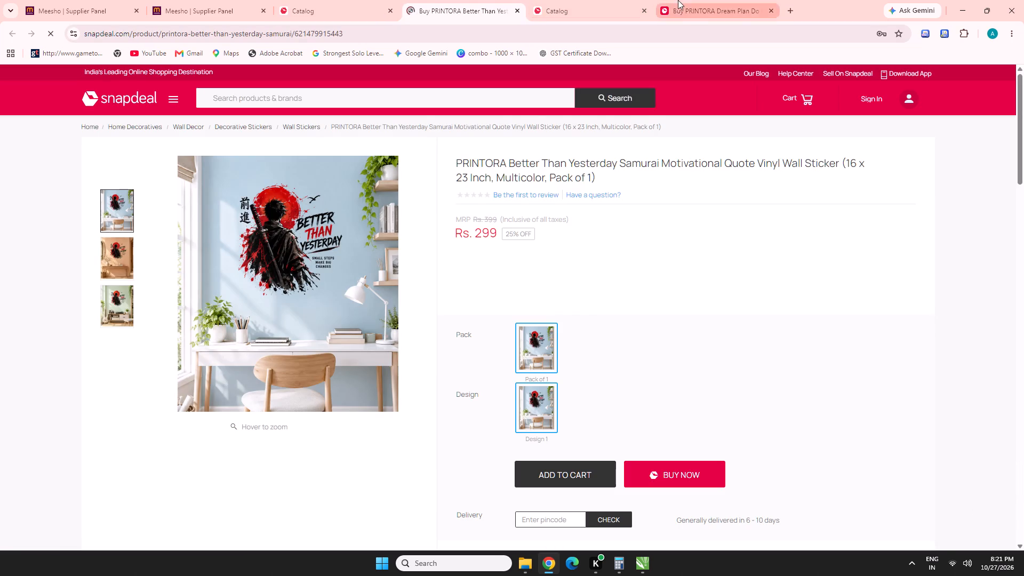
pyautogui.click(444, 14)
pyautogui.click(564, 0)
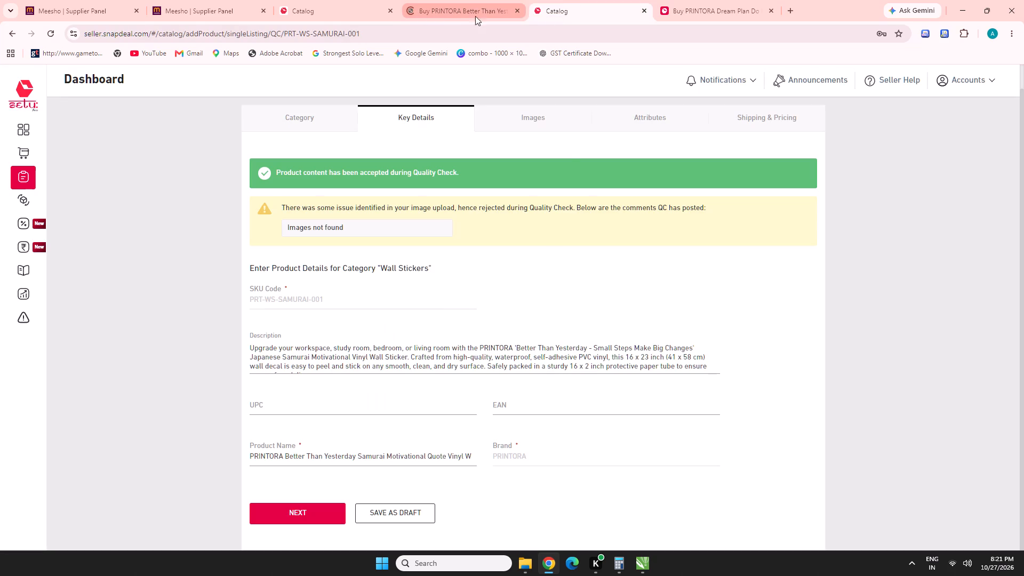
# Go back to the rejected listings and open PRT-WS-FOCUSEDWOLF-005 for correction.
pyautogui.click(14, 41)
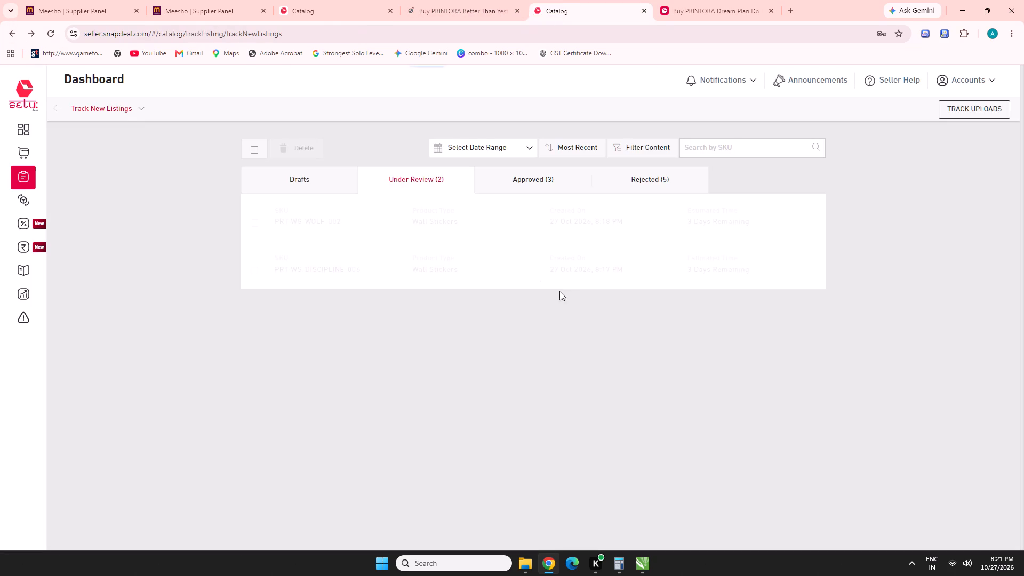
pyautogui.click(636, 178)
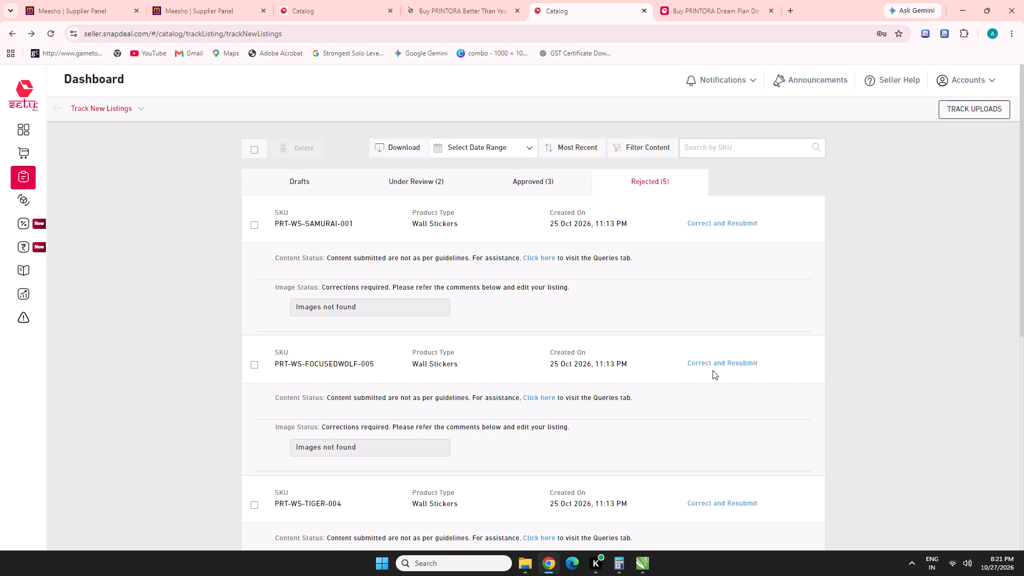
pyautogui.click(726, 364)
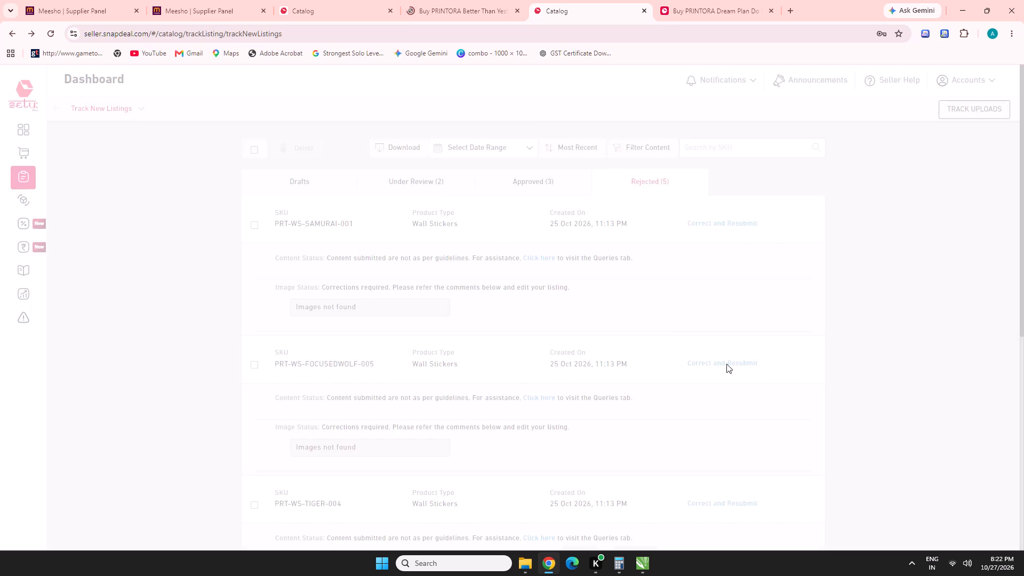
# Open the approved listing WOLF-002 on Snapdeal, then return to the PRT-WS-FOCUSEDWOLF-005 listing.
pyautogui.click(290, 0)
pyautogui.click(777, 314)
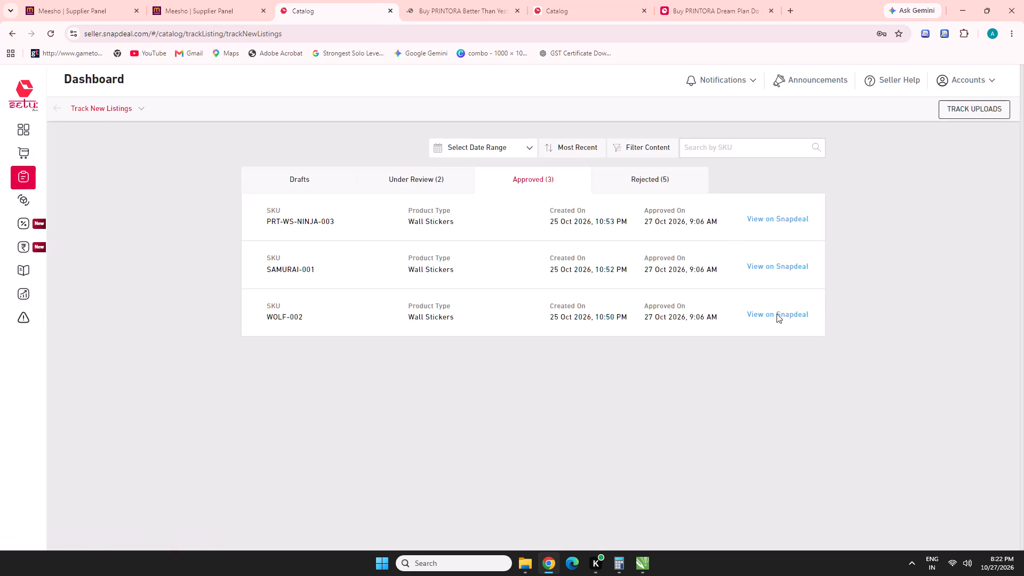
pyautogui.click(534, 7)
pyautogui.click(617, 0)
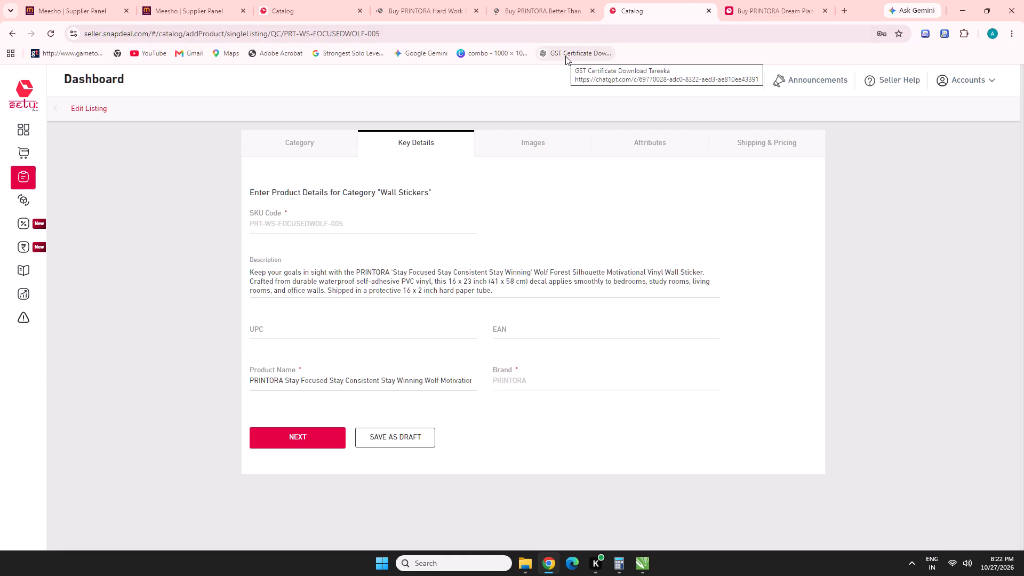
# Switch to CorelDRAW and close it with both open documents, discarding the changes to 26 oct.cdr.
pyautogui.click(1023, 0)
pyautogui.click(1007, 0)
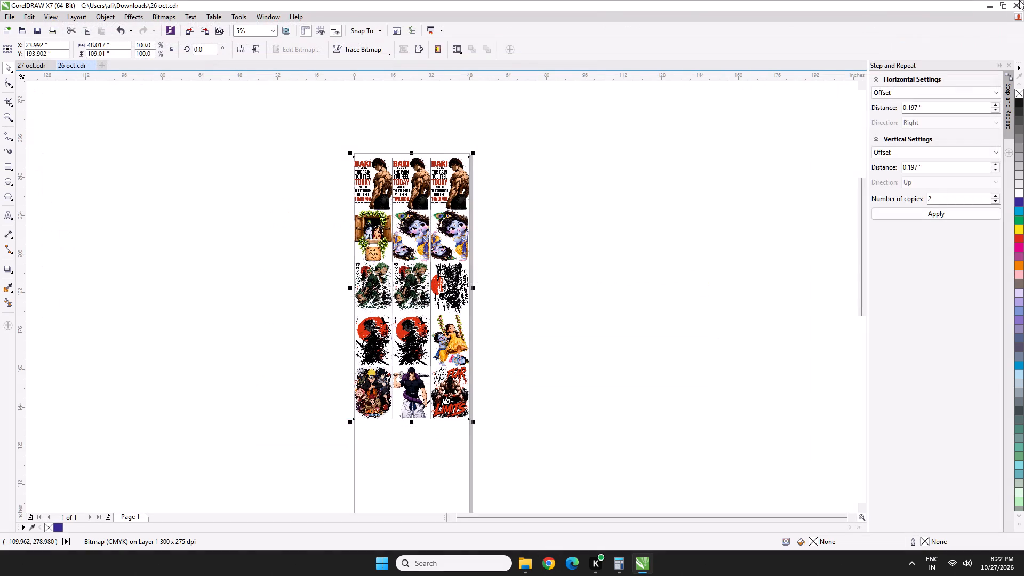
pyautogui.tripleClick(1019, 3)
pyautogui.click(1019, 3)
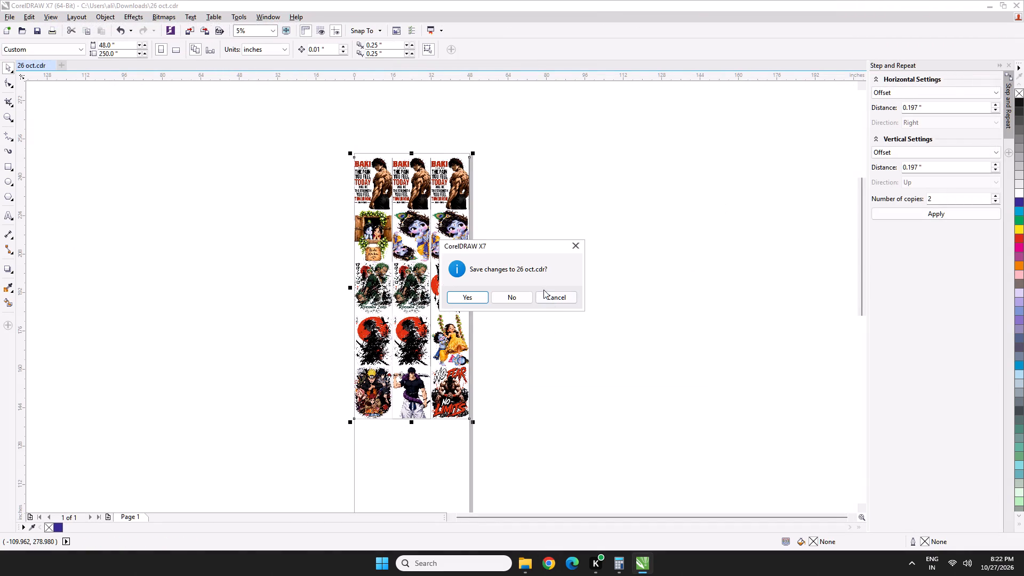
pyautogui.click(522, 295)
# Show the desktop.
pyautogui.click(1023, 575)
pyautogui.click(1023, 575)
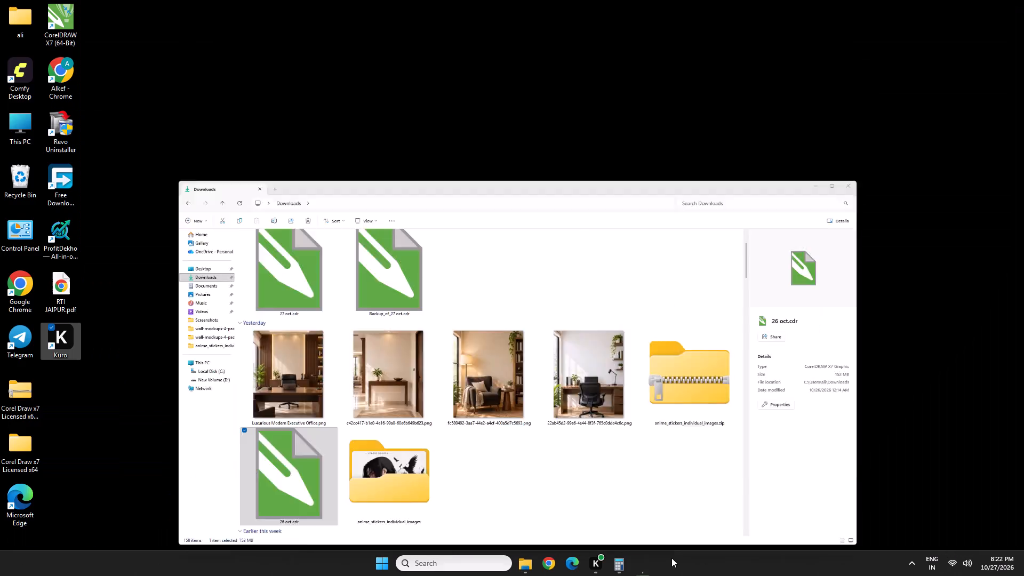
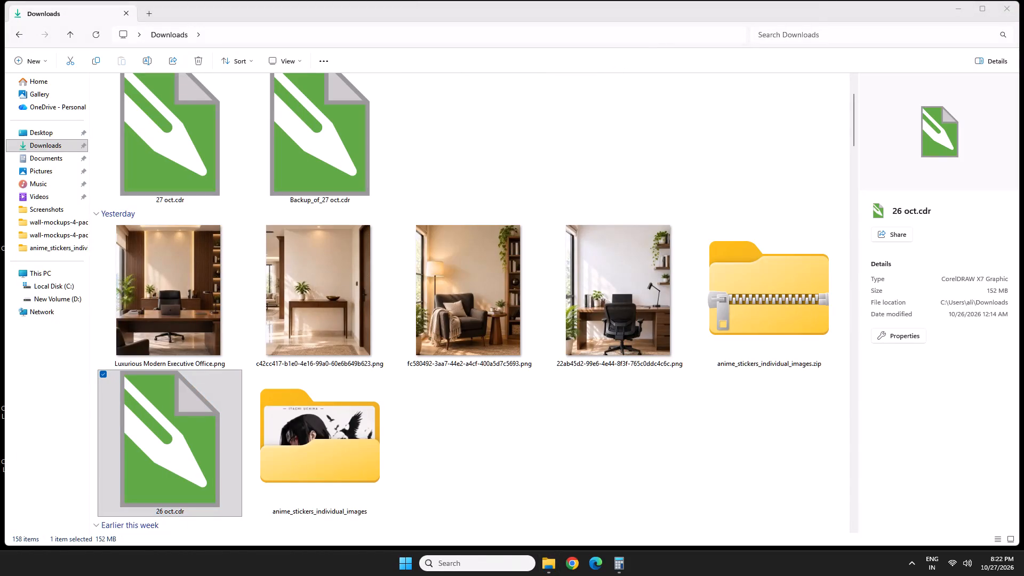
# Close the Downloads folder window and the Calculator.
pyautogui.click(1002, 4)
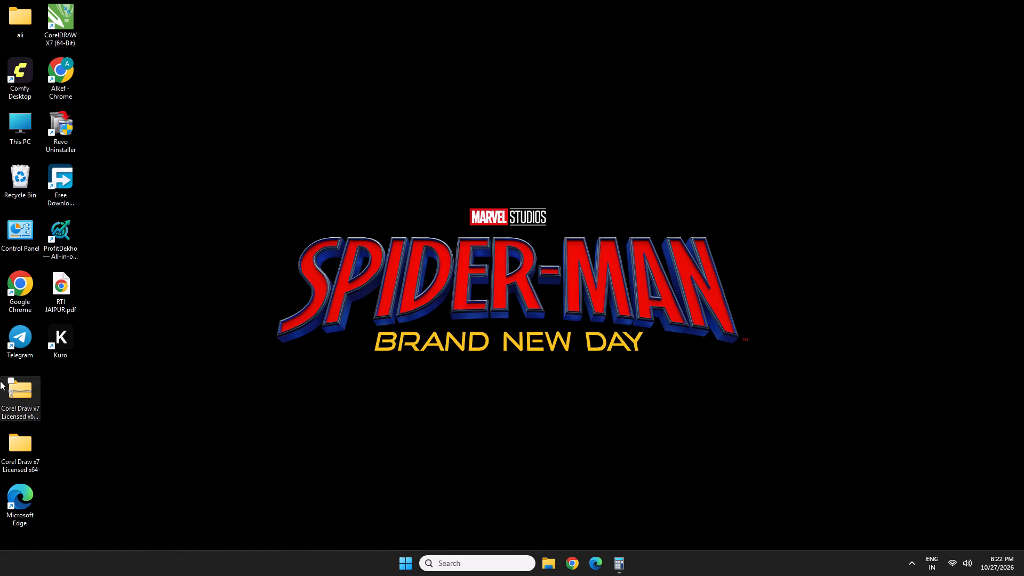
pyautogui.click(620, 559)
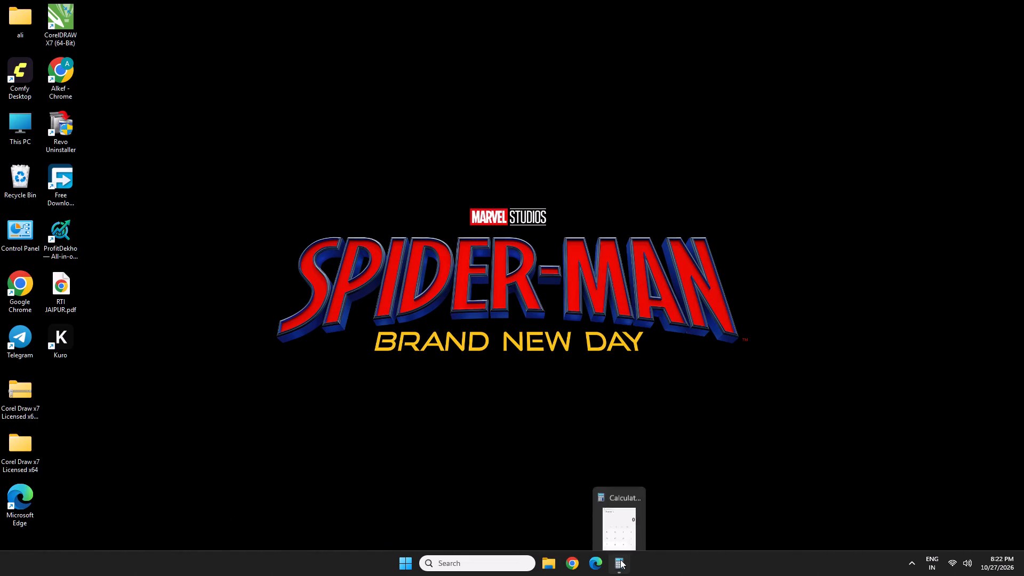
pyautogui.click(255, 75)
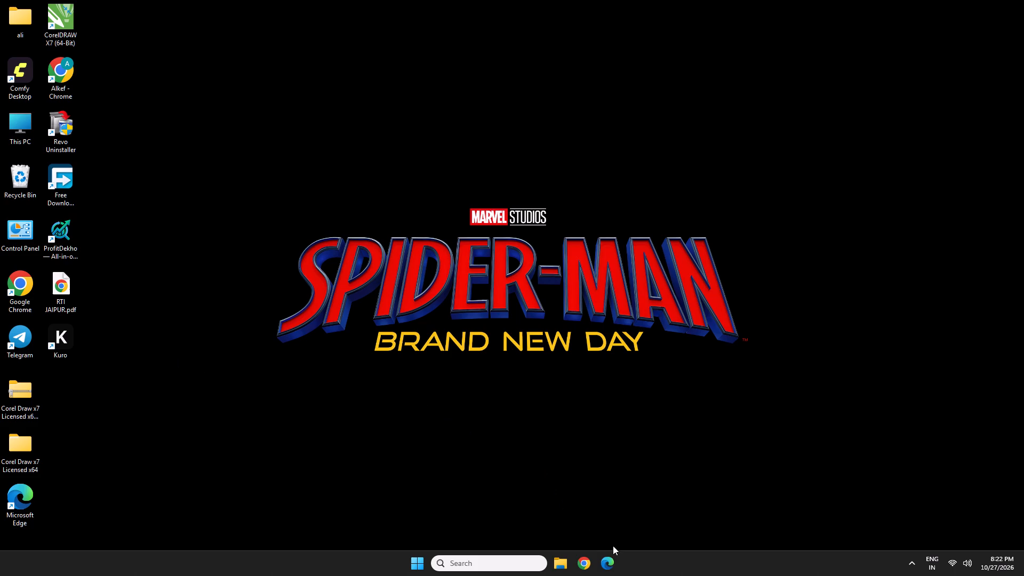
# Launch Chrome with the Your Chrome profile and open the recent Shadowfax parcel tracking page.
pyautogui.click(581, 567)
pyautogui.click(581, 567)
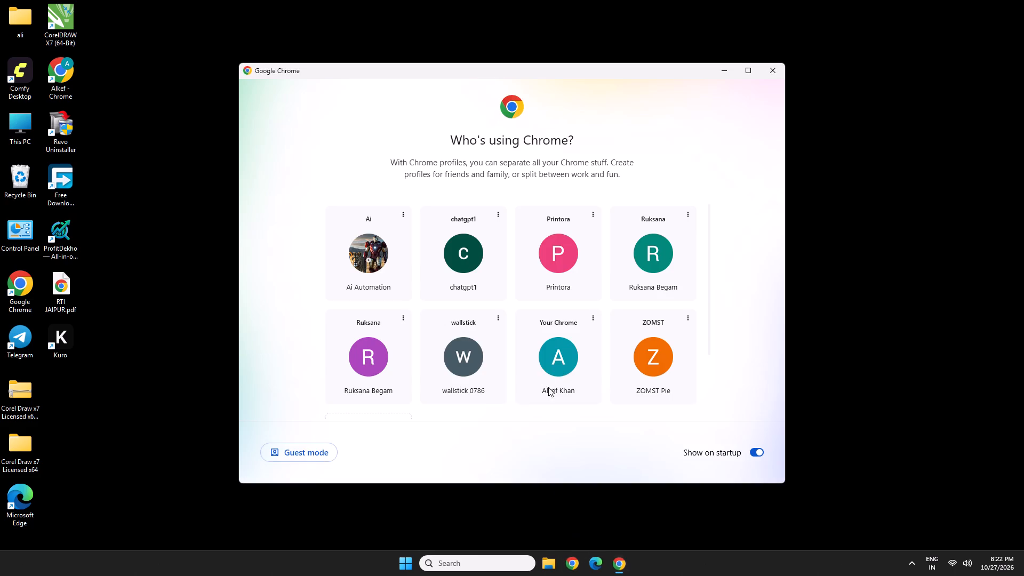
pyautogui.click(542, 342)
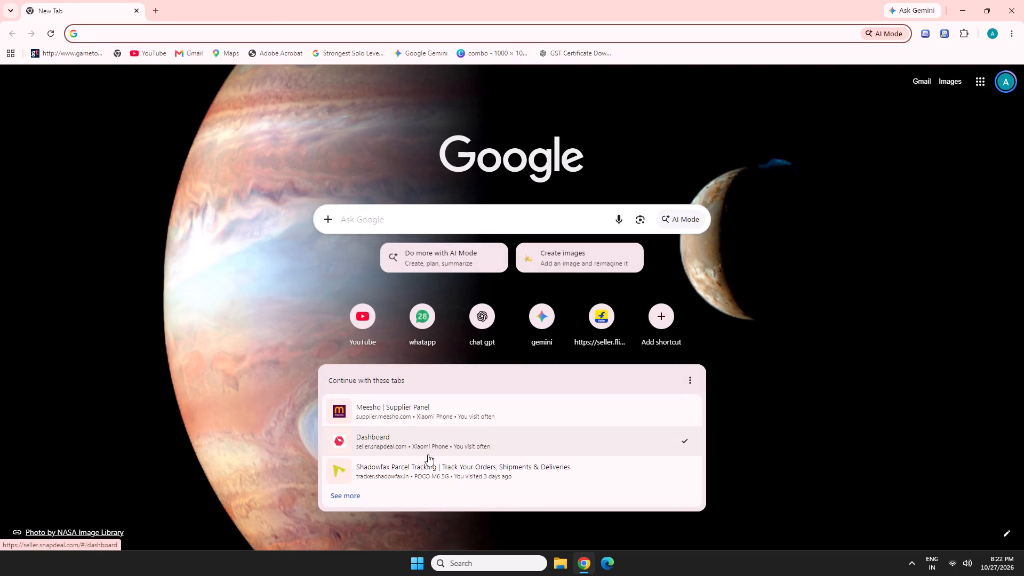
pyautogui.click(398, 464)
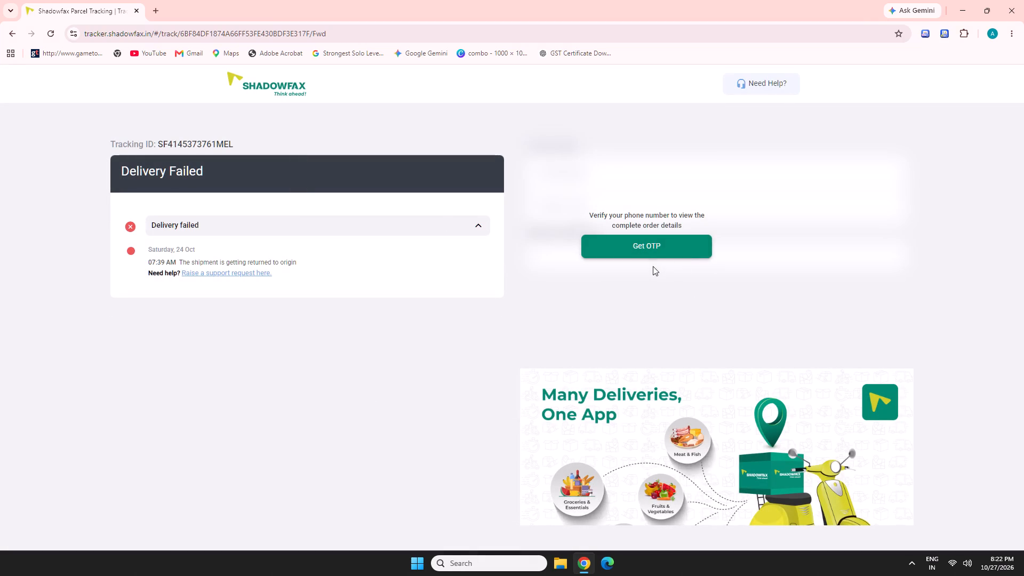
# Examine the Shadowfax delivery status and the latest shipment update beneath it.
pyautogui.scroll(-1, 733, 299)
pyautogui.scroll(-2, 687, 286)
pyautogui.scroll(-3, 323, 223)
pyautogui.click(312, 227)
pyautogui.click(476, 228)
pyautogui.click(455, 225)
pyautogui.click(473, 227)
pyautogui.moveTo(183, 262); pyautogui.dragTo(275, 286)
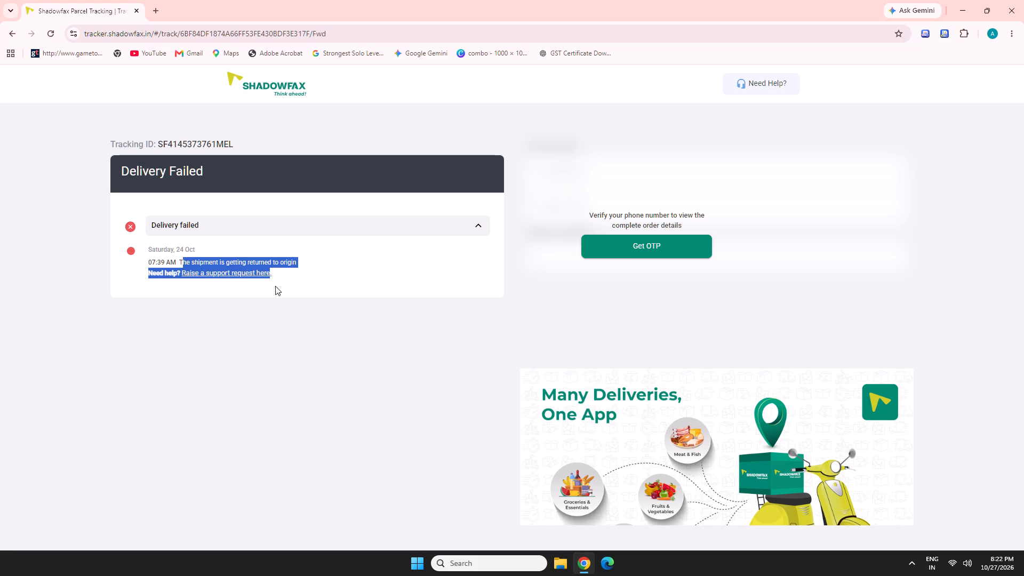
pyautogui.moveTo(275, 286); pyautogui.dragTo(312, 290)
pyautogui.click(323, 281)
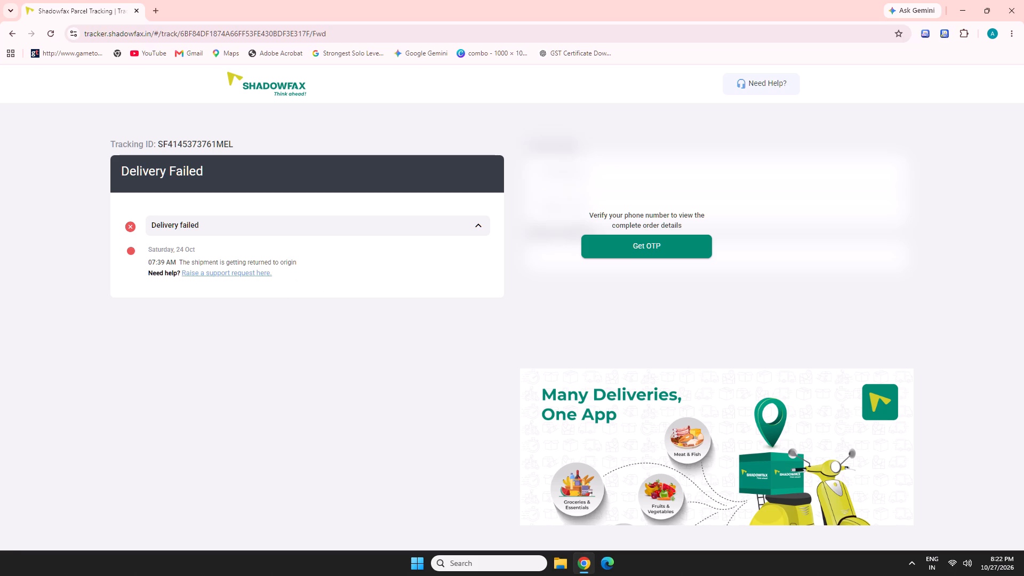
pyautogui.moveTo(177, 263); pyautogui.dragTo(283, 281)
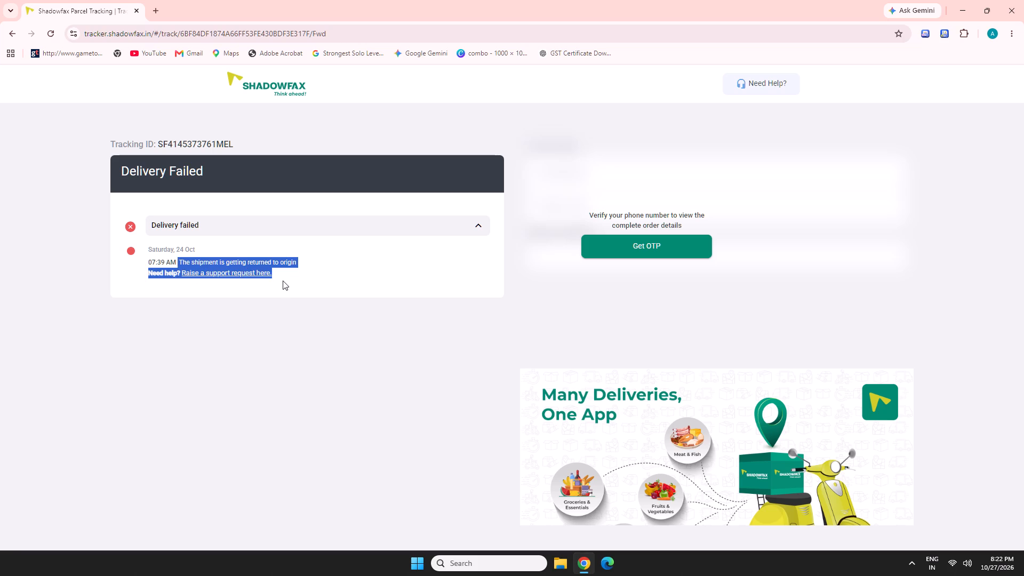
pyautogui.click(283, 281)
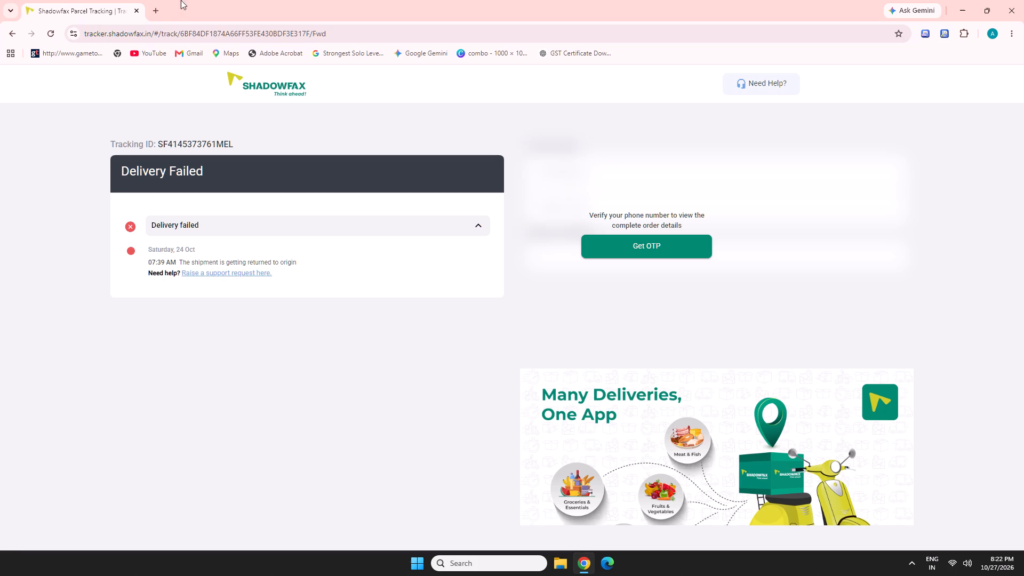
# Open a new browser tab, then return to the Shadowfax page and reread the shipment's latest update.
pyautogui.click(156, 15)
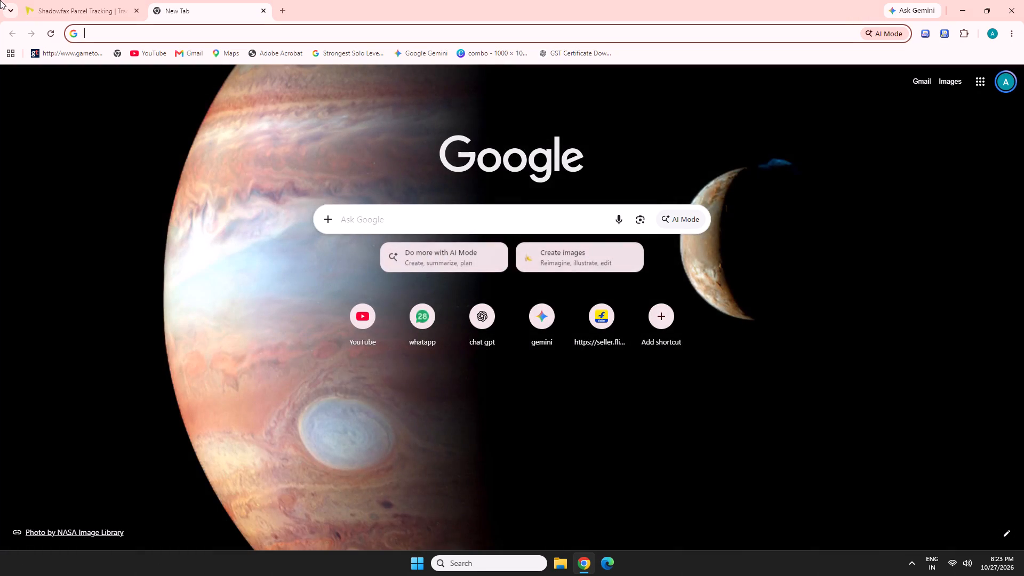
pyautogui.click(63, 0)
pyautogui.scroll(1, 392, 298)
pyautogui.scroll(-2, 394, 297)
pyautogui.tripleClick(229, 265)
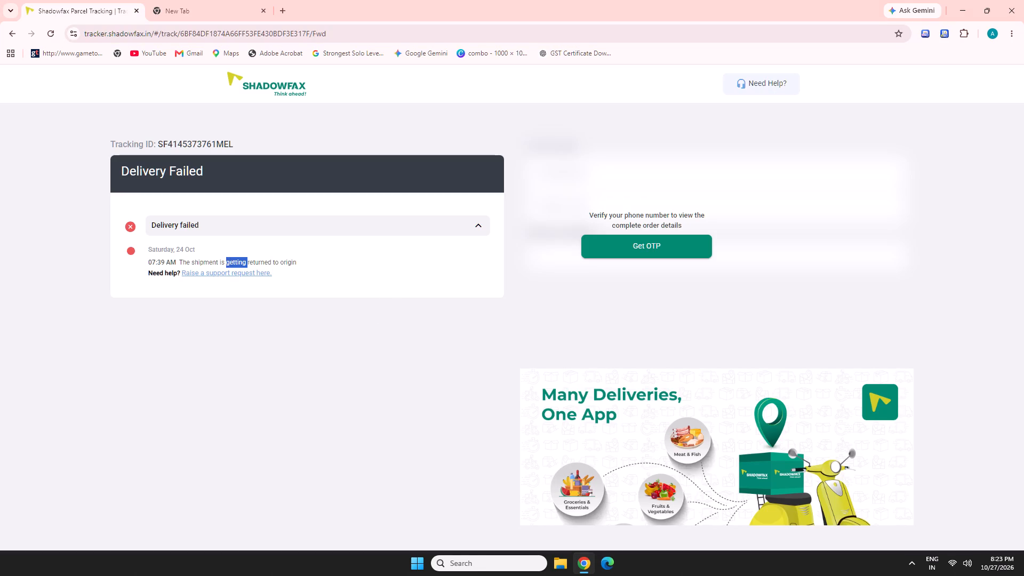
pyautogui.click(229, 265)
pyautogui.tripleClick(221, 260)
pyautogui.click(220, 260)
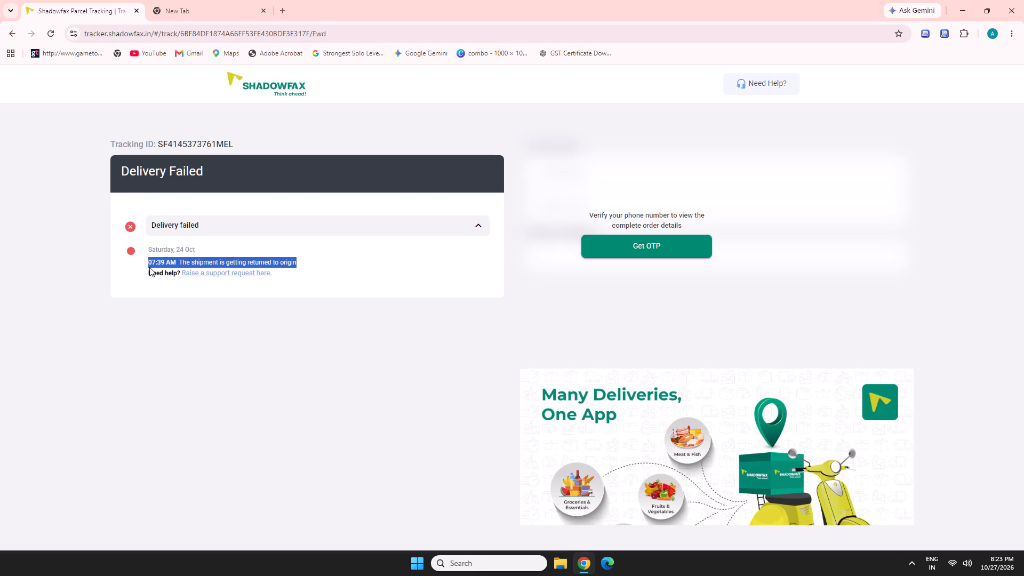
pyautogui.tripleClick(151, 274)
pyautogui.click(151, 274)
# Open the Meesho Supplier Panel in the new tab and look over the home page's business and dispatch insights.
pyautogui.click(199, 0)
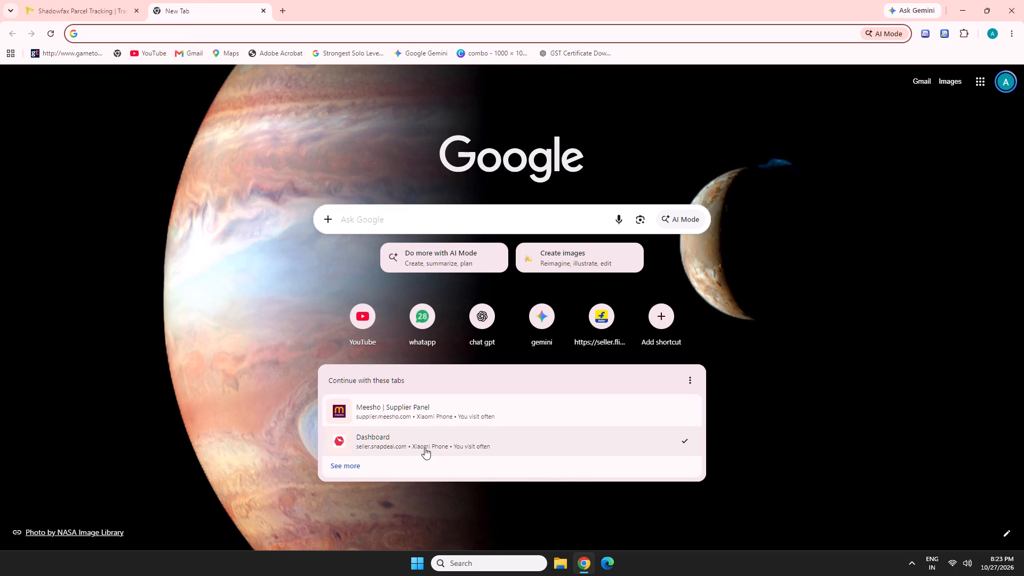
pyautogui.click(381, 404)
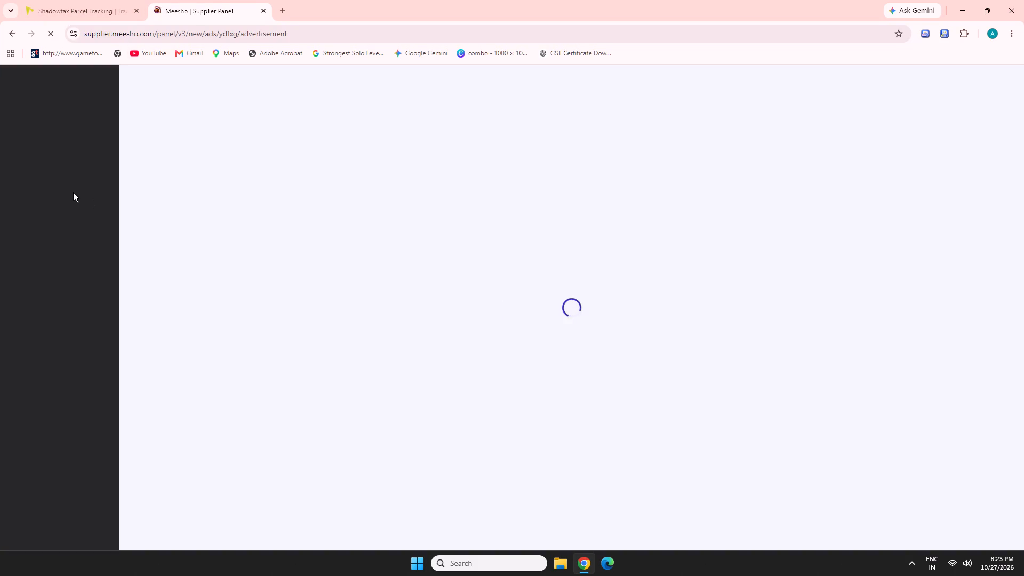
pyautogui.click(42, 149)
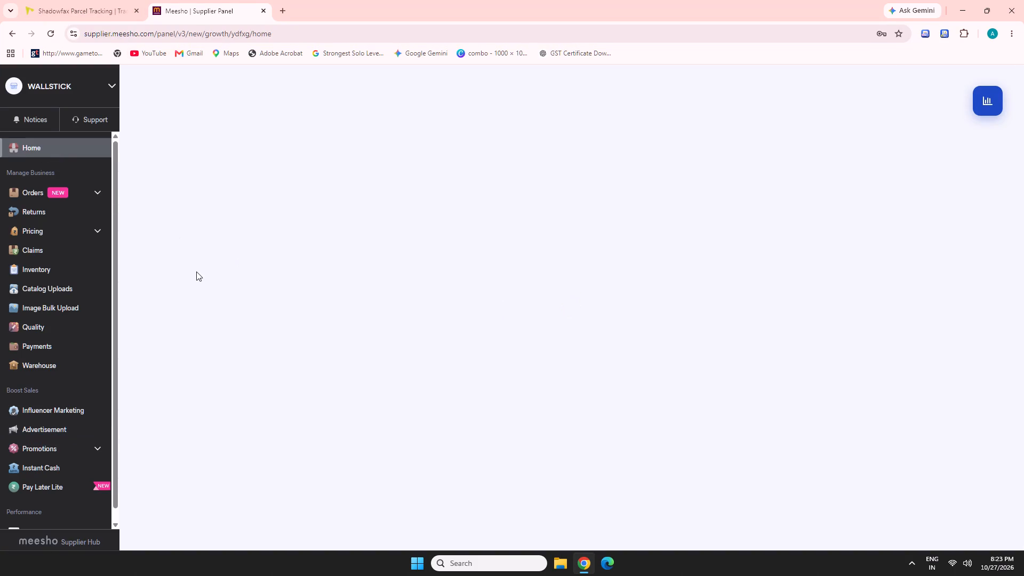
pyautogui.scroll(2, 292, 231)
pyautogui.scroll(-3, 372, 202)
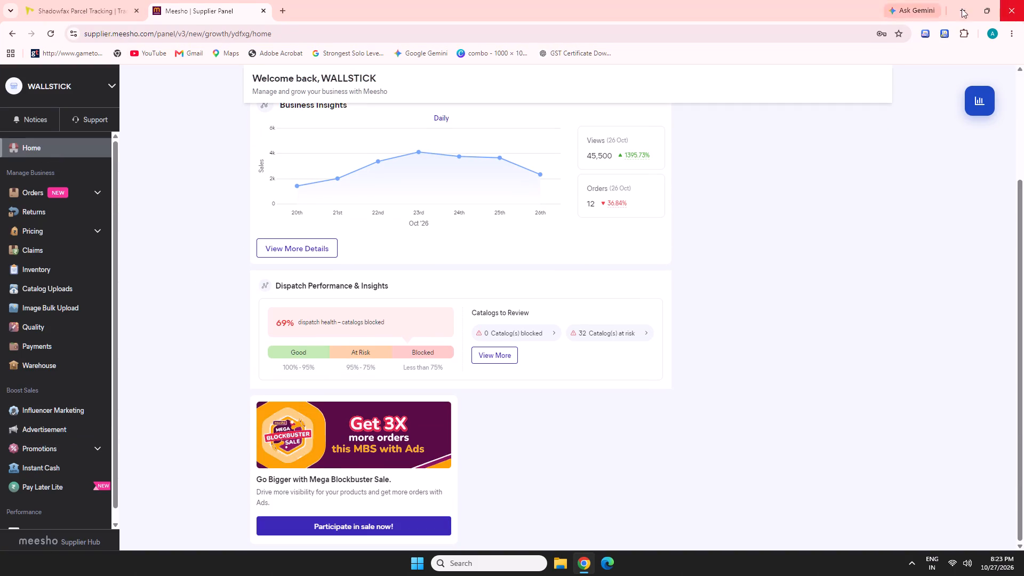
pyautogui.click(103, 0)
pyautogui.click(223, 0)
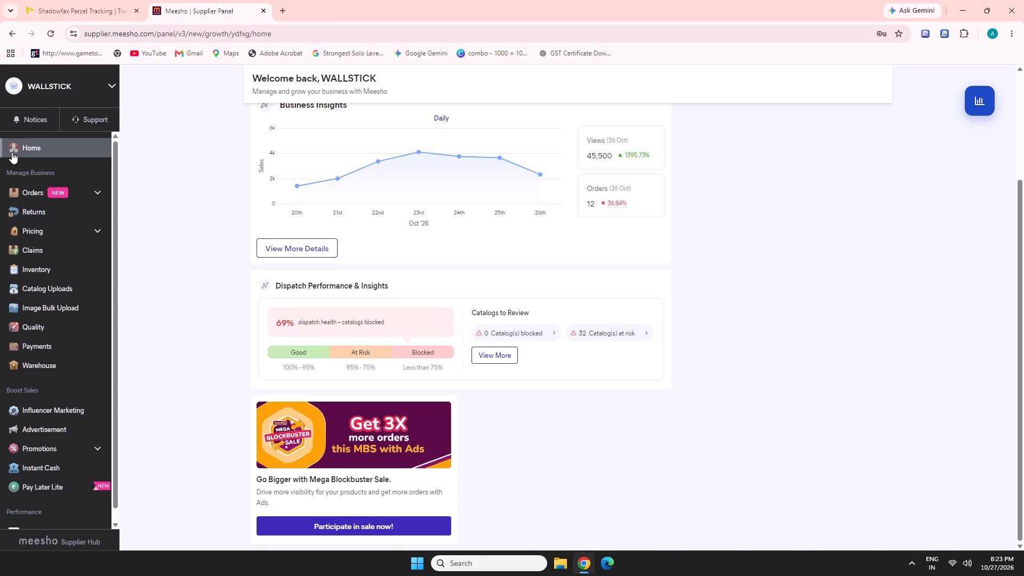
pyautogui.scroll(3, 221, 173)
# Open Meesho's Dispatch Performance page, show the catalogs at risk of blocking and check the overall dispatch health.
pyautogui.click(478, 501)
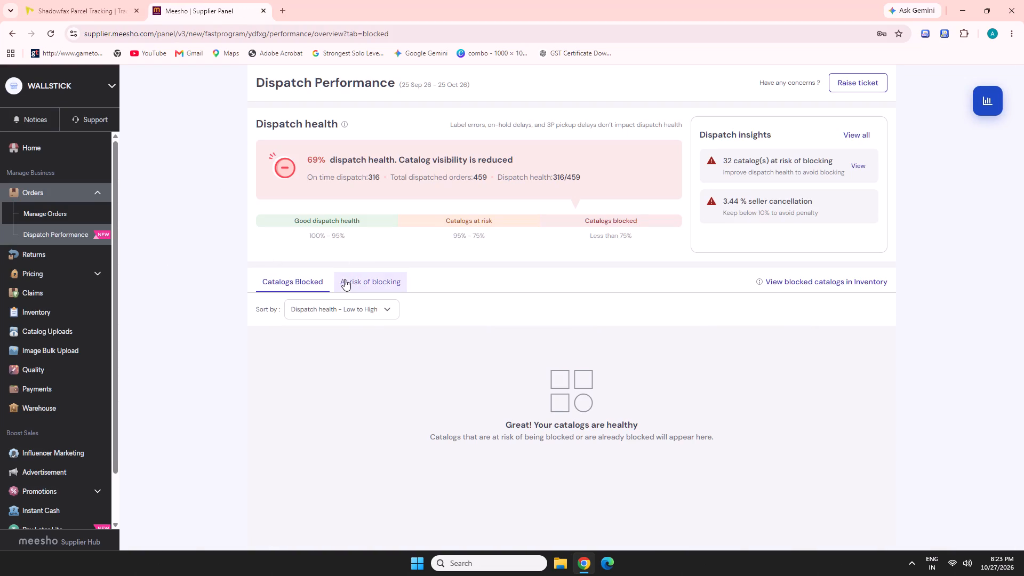
pyautogui.click(345, 281)
pyautogui.scroll(-9, 347, 306)
pyautogui.scroll(3, 348, 316)
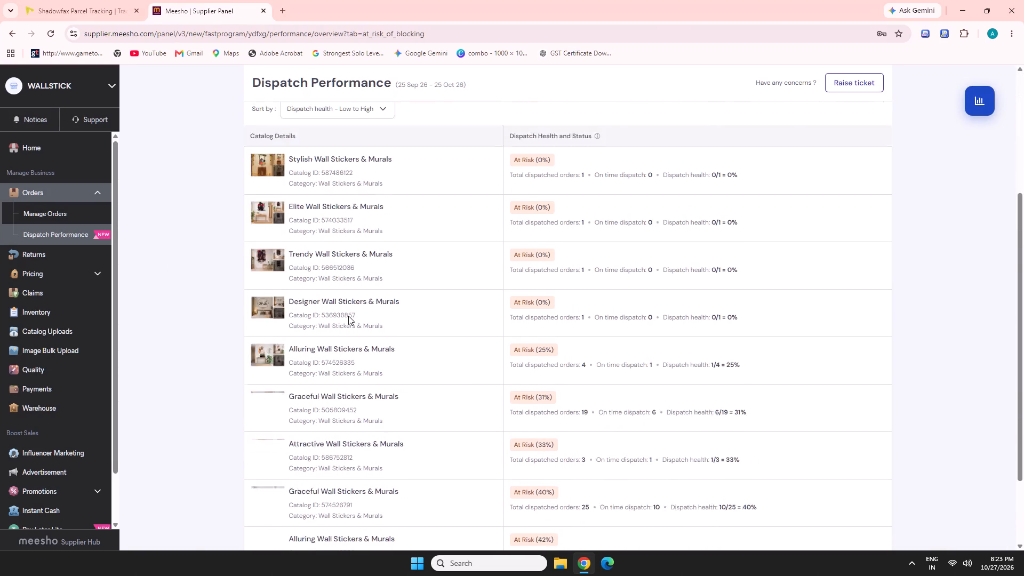
pyautogui.scroll(6, 348, 316)
pyautogui.tripleClick(307, 162)
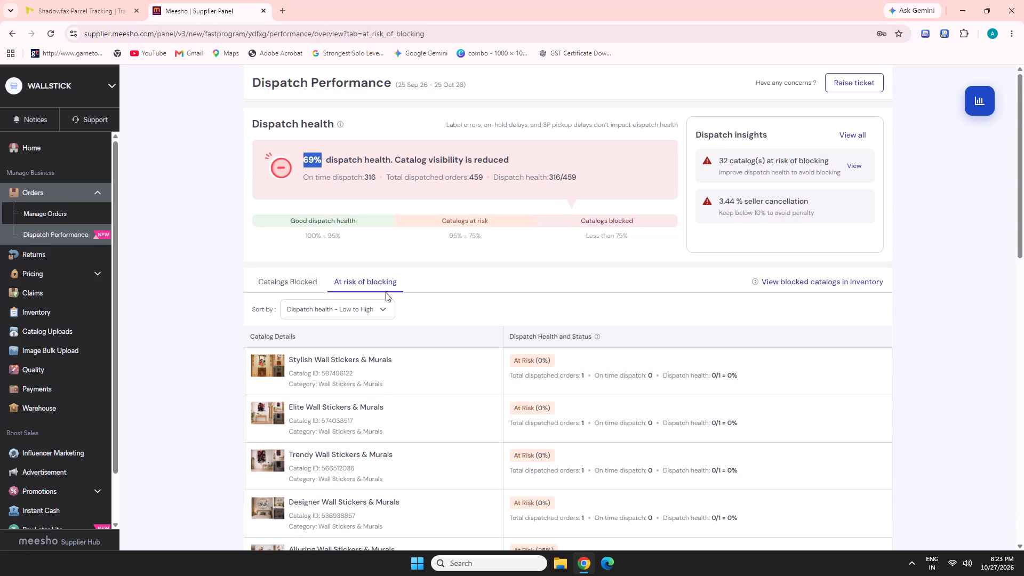
pyautogui.moveTo(399, 300); pyautogui.dragTo(413, 314)
# Review the full list of at-risk wall sticker catalogs with their dispatch health and on-time dispatch figures.
pyautogui.scroll(-10, 489, 317)
pyautogui.scroll(2, 490, 329)
pyautogui.scroll(-11, 490, 329)
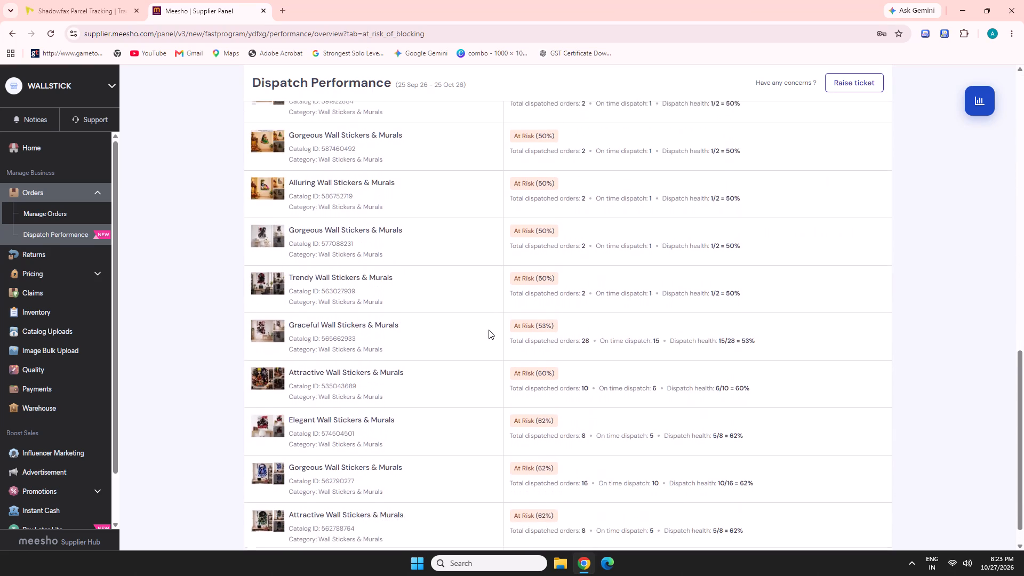
pyautogui.scroll(-6, 489, 330)
pyautogui.scroll(-18, 518, 497)
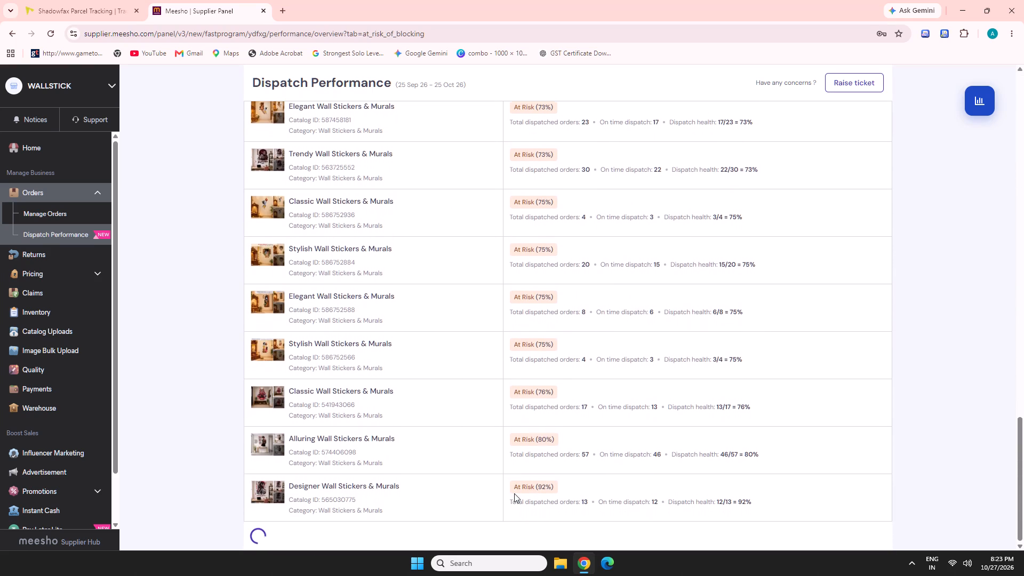
pyautogui.scroll(-11, 514, 493)
pyautogui.moveTo(512, 471); pyautogui.dragTo(589, 446)
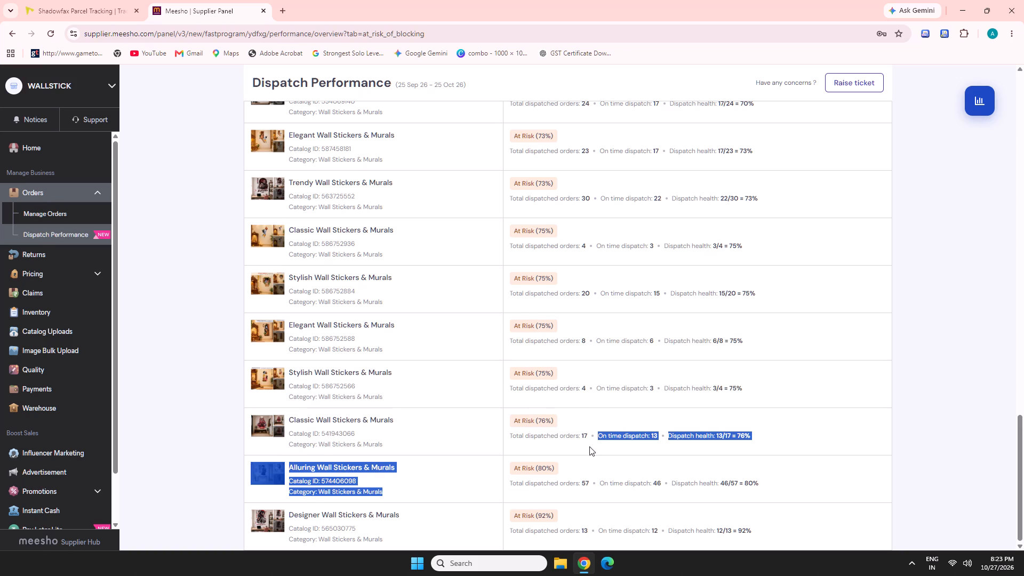
pyautogui.moveTo(589, 446); pyautogui.dragTo(556, 477)
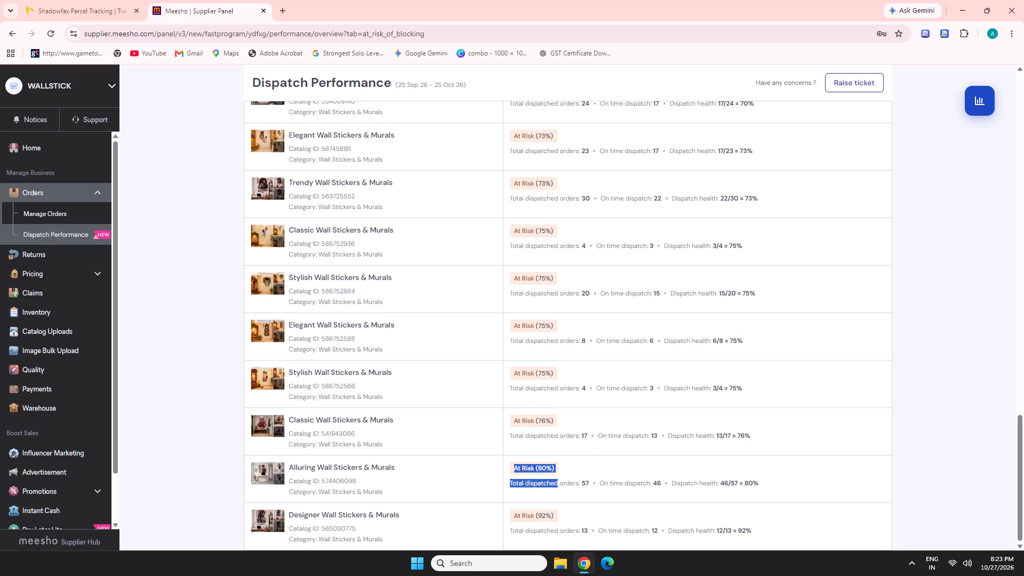
pyautogui.scroll(16, 548, 471)
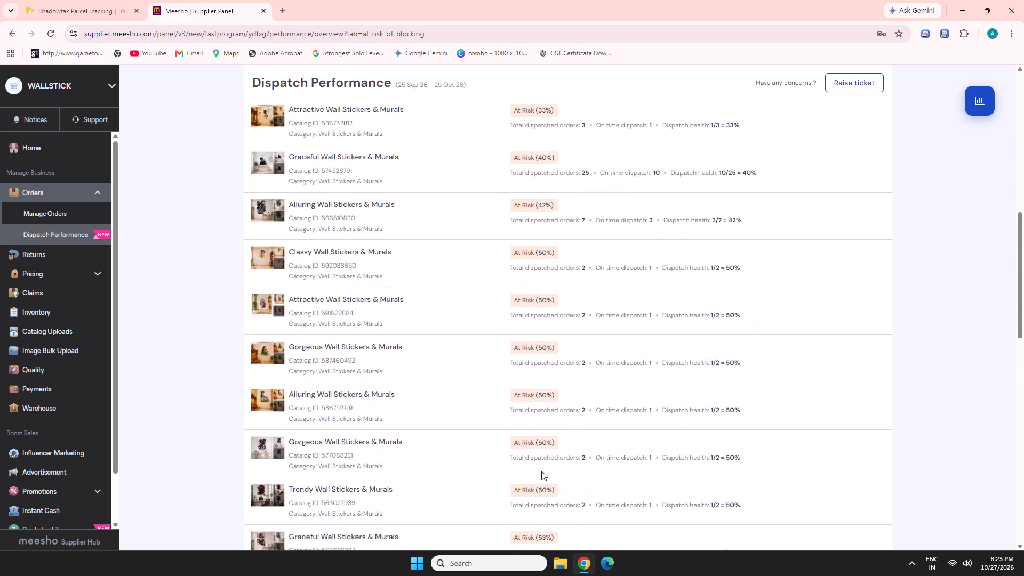
pyautogui.scroll(15, 541, 471)
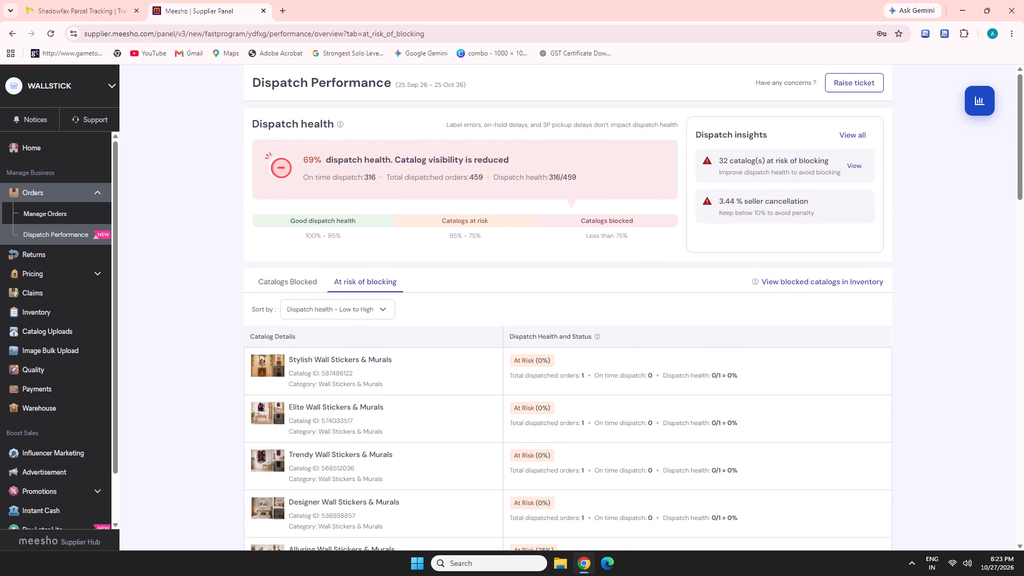
# Open the 27 Oct support ticket marked Needs Attention in its reply view.
pyautogui.click(92, 122)
pyautogui.scroll(-3, 580, 135)
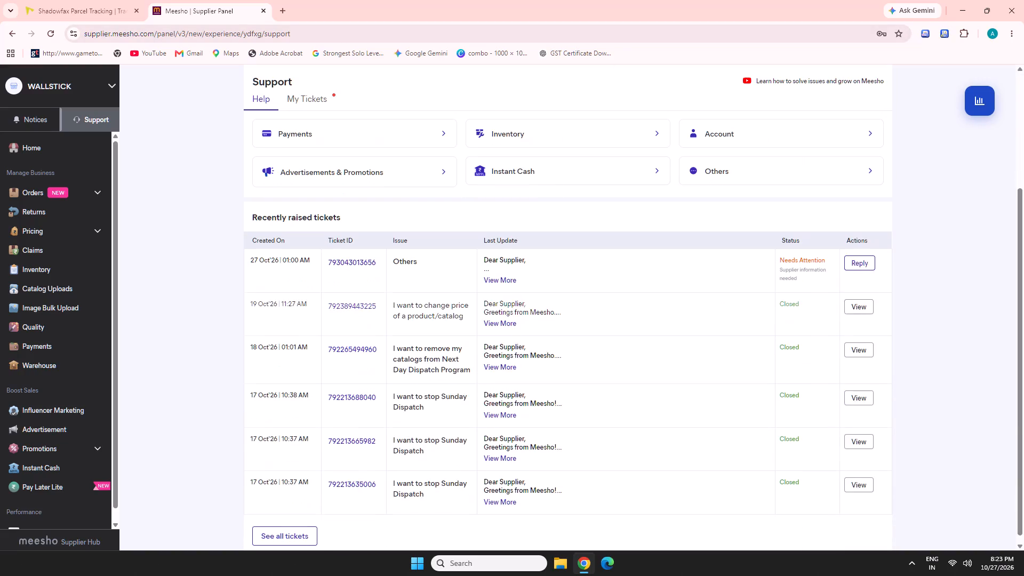
pyautogui.click(858, 263)
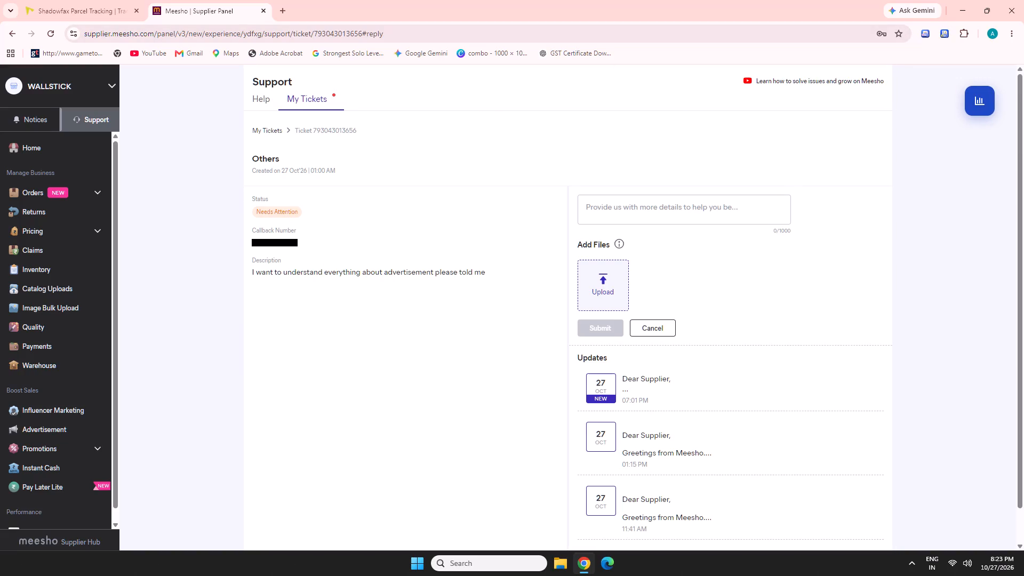
# Expand the Meesho support team's replies on the advertisement ticket and read each update.
pyautogui.click(645, 401)
pyautogui.scroll(-2, 651, 414)
pyautogui.click(637, 467)
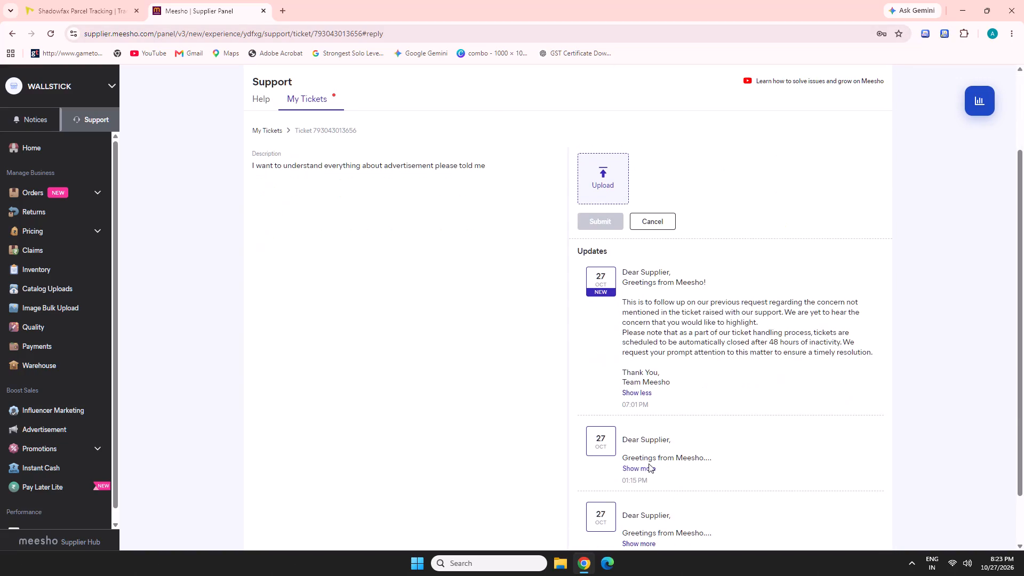
pyautogui.scroll(-10, 659, 459)
pyautogui.click(643, 487)
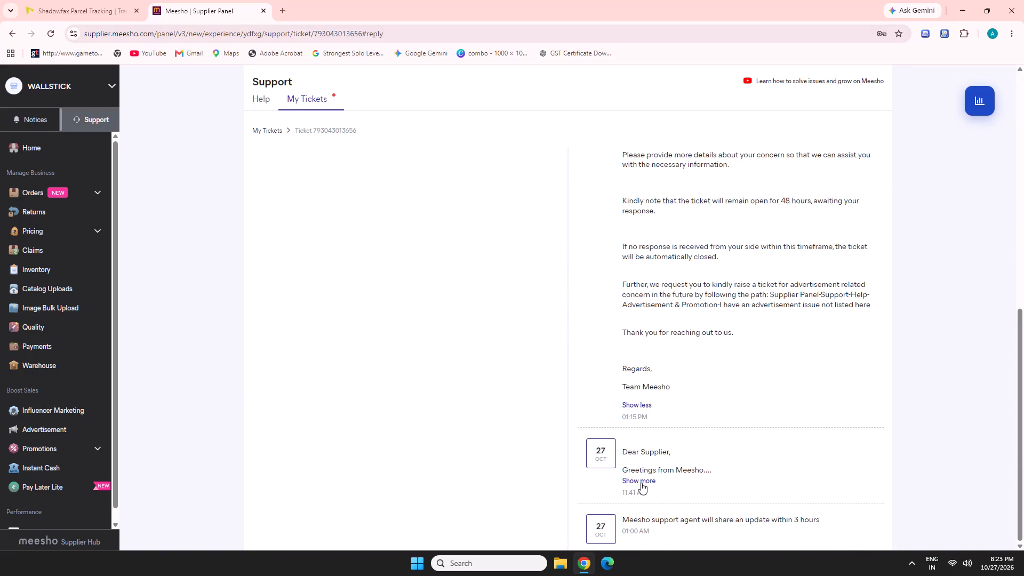
pyautogui.click(641, 482)
pyautogui.scroll(-6, 669, 446)
pyautogui.scroll(-2, 653, 525)
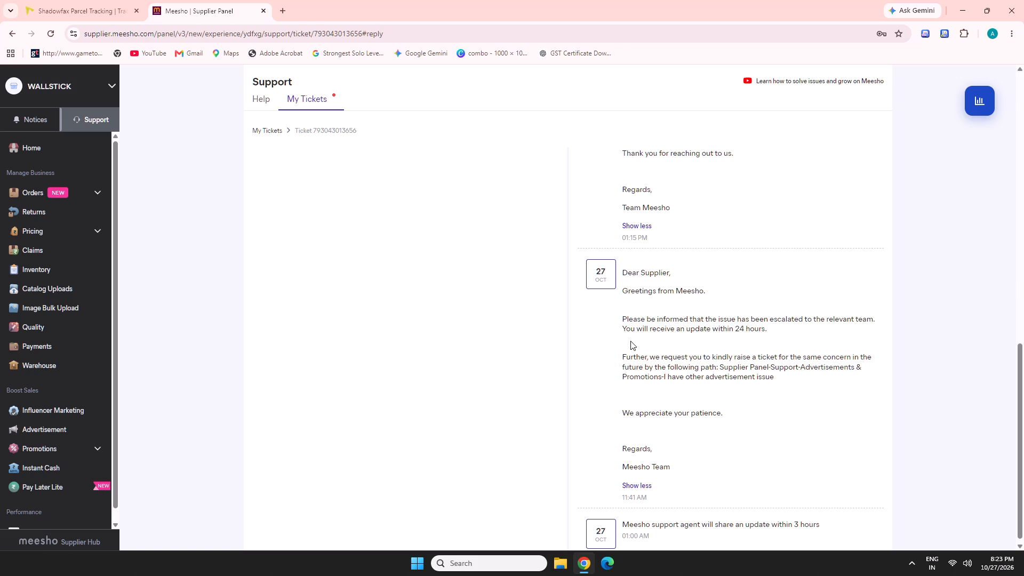
pyautogui.scroll(3, 630, 341)
pyautogui.scroll(-4, 642, 381)
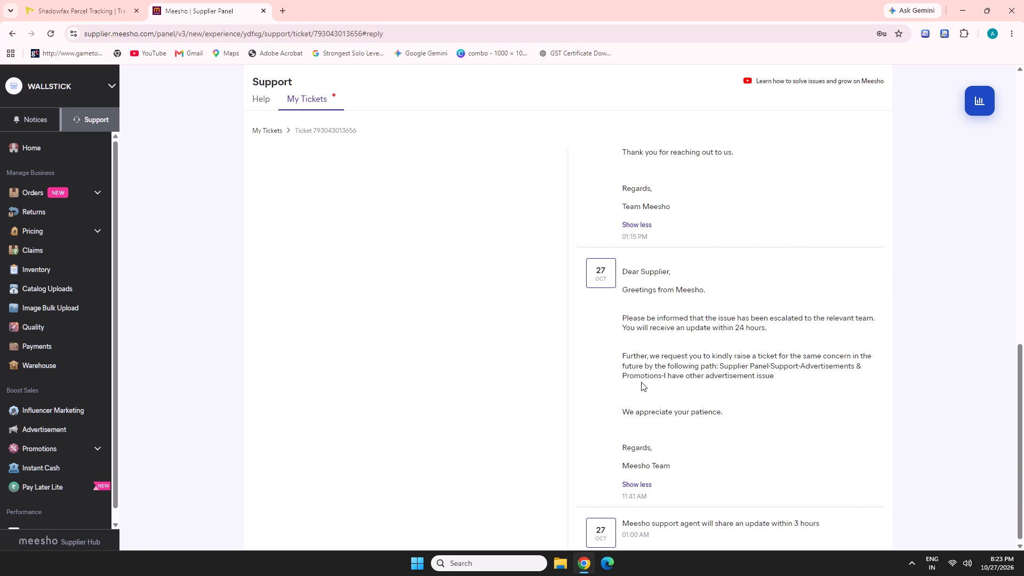
# Reread the Meesho support team's updates on the advertisement ticket and the ticket's original description.
pyautogui.scroll(-3, 641, 382)
pyautogui.scroll(9, 641, 424)
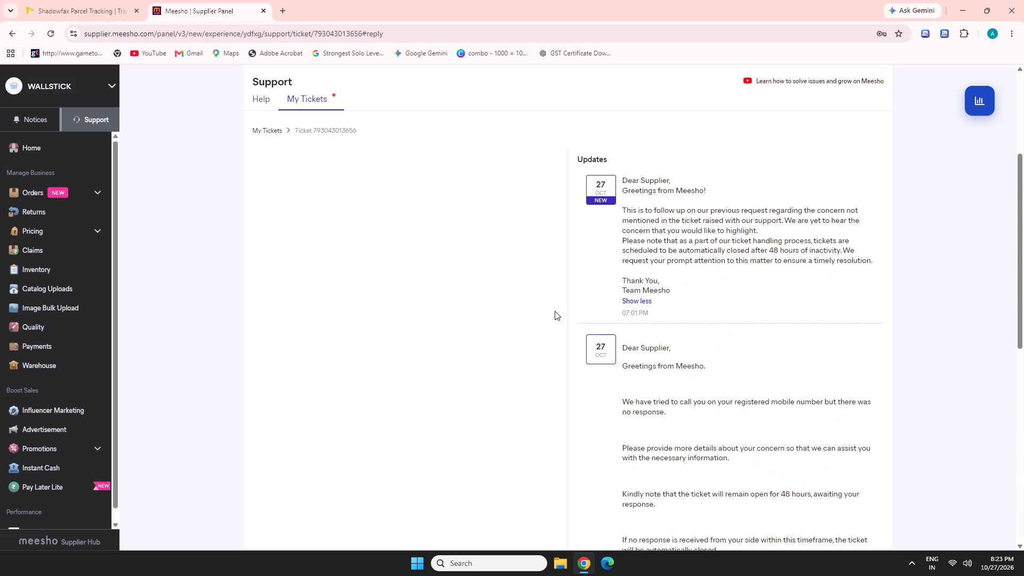
pyautogui.scroll(1, 573, 345)
pyautogui.scroll(-4, 573, 346)
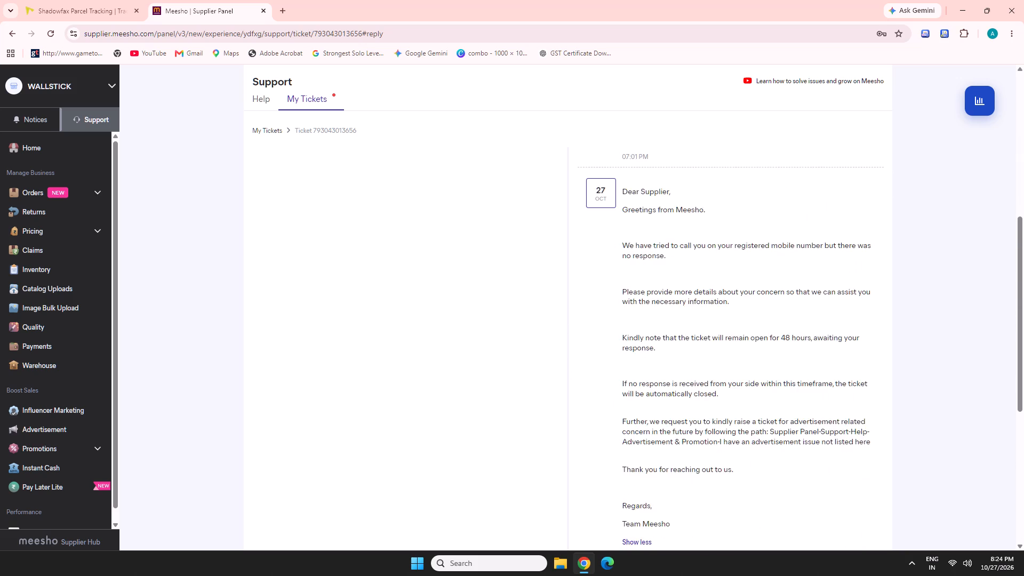
pyautogui.scroll(-3, 626, 445)
pyautogui.scroll(-5, 631, 401)
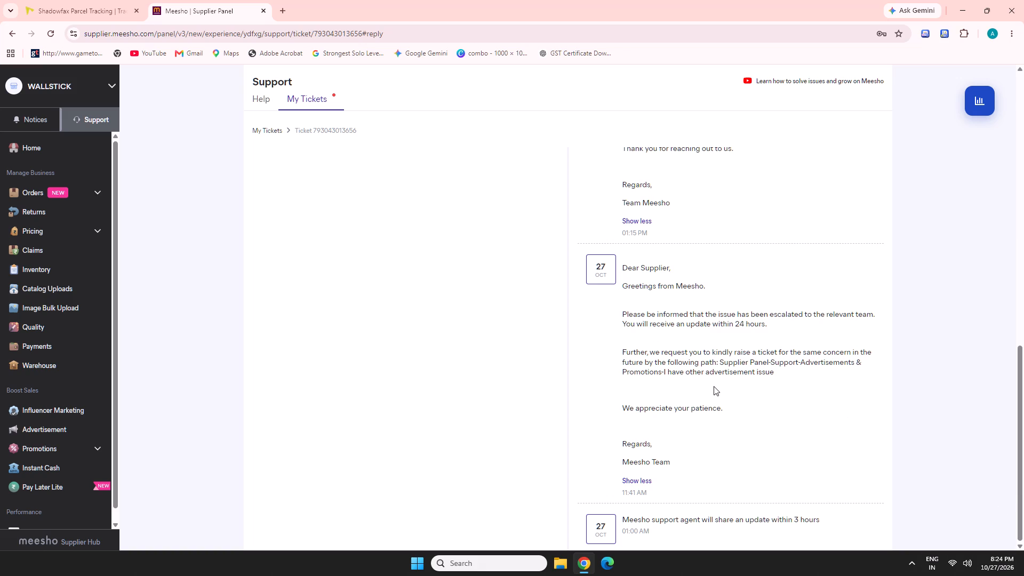
pyautogui.scroll(6, 713, 374)
pyautogui.scroll(-2, 676, 407)
pyautogui.scroll(4, 666, 409)
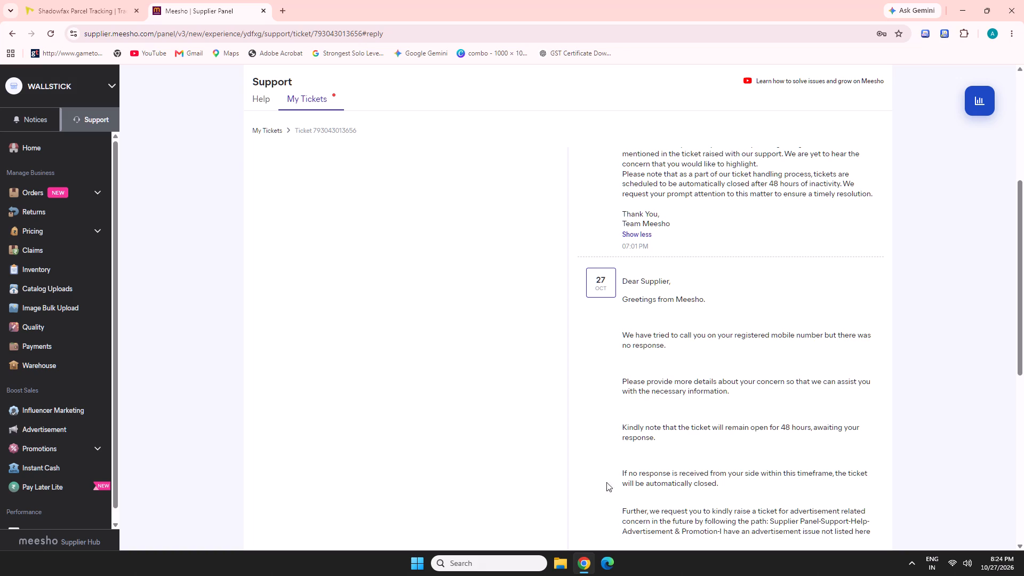
pyautogui.scroll(-2, 779, 475)
pyautogui.scroll(-3, 679, 369)
pyautogui.scroll(7, 653, 389)
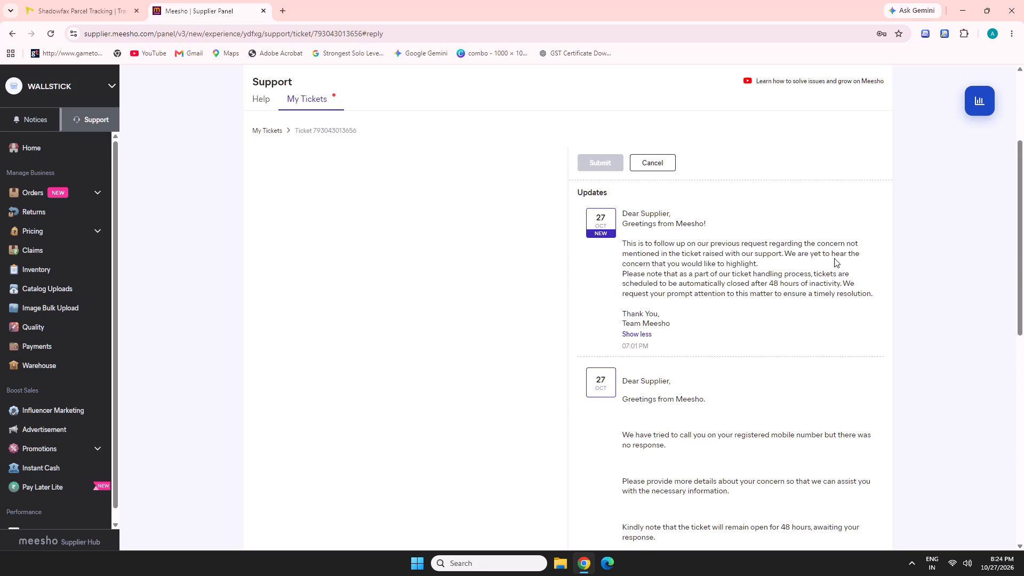
pyautogui.scroll(5, 769, 283)
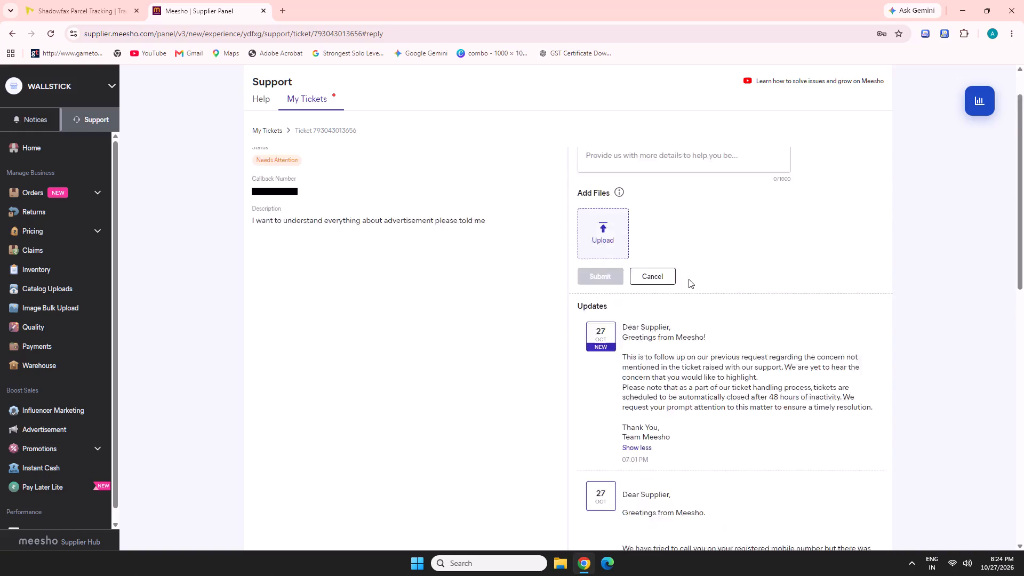
pyautogui.scroll(2, 513, 251)
pyautogui.tripleClick(288, 269)
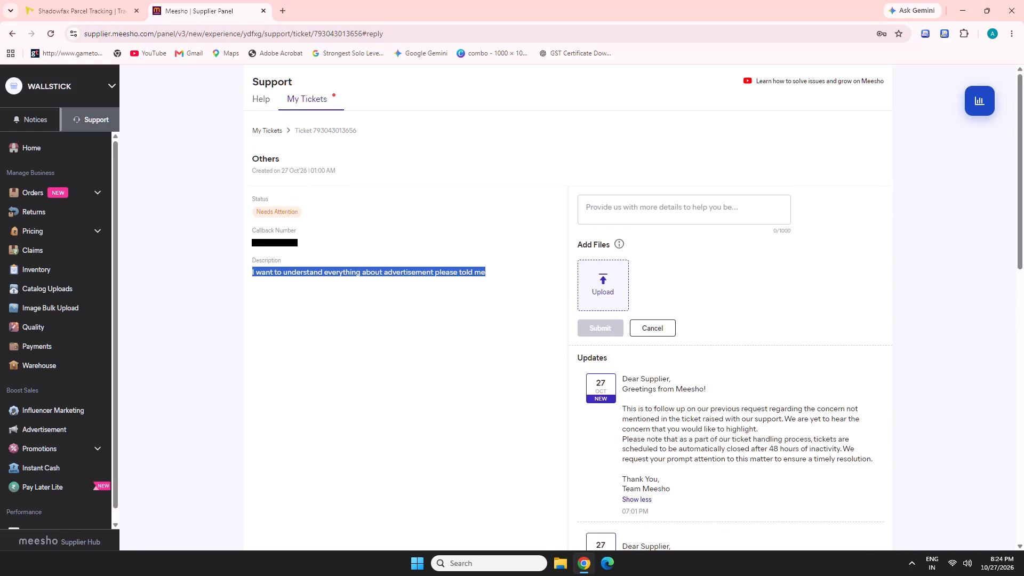
pyautogui.click(288, 269)
pyautogui.click(347, 274)
pyautogui.keyDown('ctrl'); pyautogui.doubleClick(347, 274); pyautogui.keyUp('ctrl')
# Draft the ticket reply "mujhe advertisement chalna hai par pata nahi hai kese chalau mujhe help chaheye meesho agent ke or mere number".
pyautogui.click(655, 205)
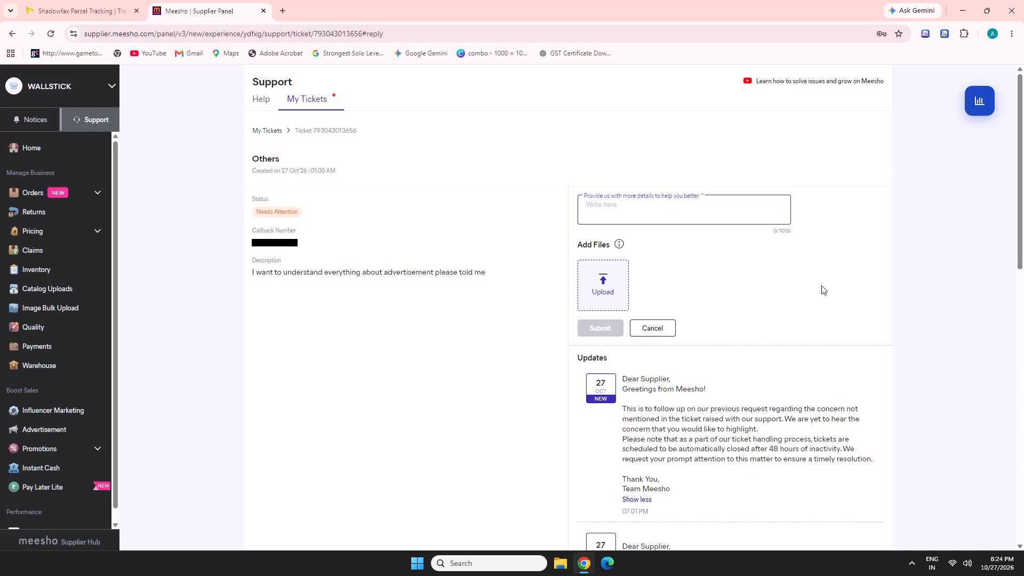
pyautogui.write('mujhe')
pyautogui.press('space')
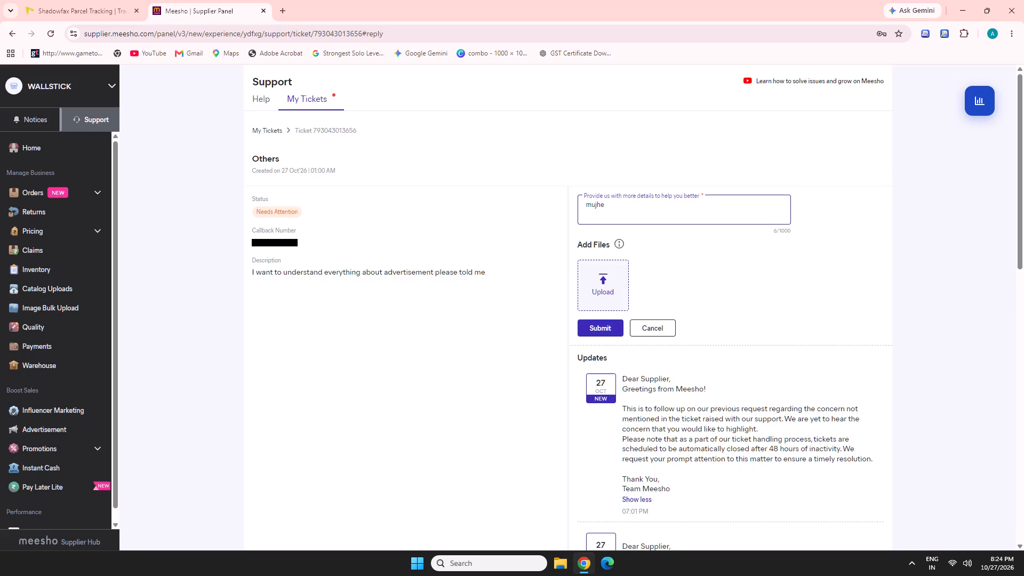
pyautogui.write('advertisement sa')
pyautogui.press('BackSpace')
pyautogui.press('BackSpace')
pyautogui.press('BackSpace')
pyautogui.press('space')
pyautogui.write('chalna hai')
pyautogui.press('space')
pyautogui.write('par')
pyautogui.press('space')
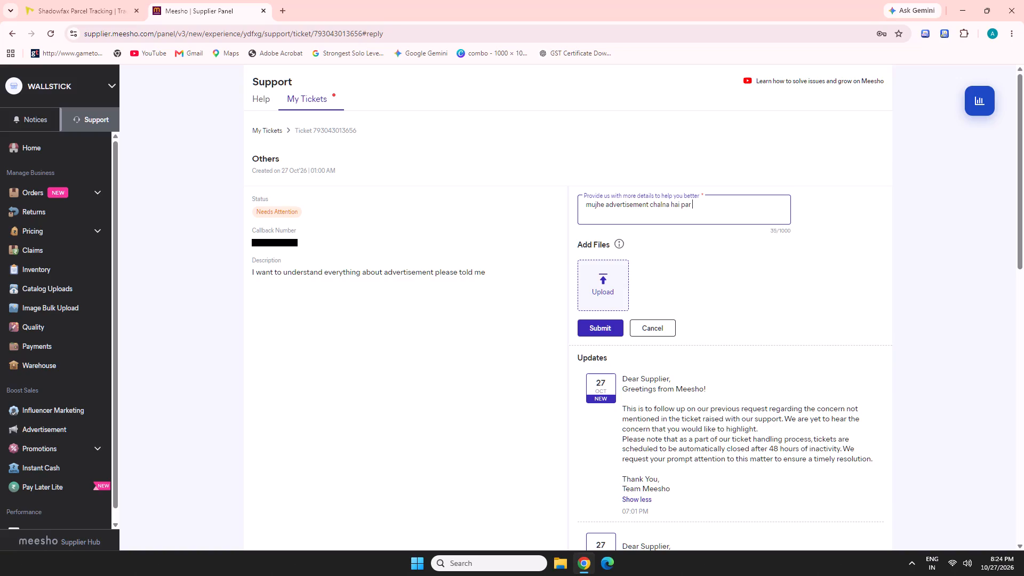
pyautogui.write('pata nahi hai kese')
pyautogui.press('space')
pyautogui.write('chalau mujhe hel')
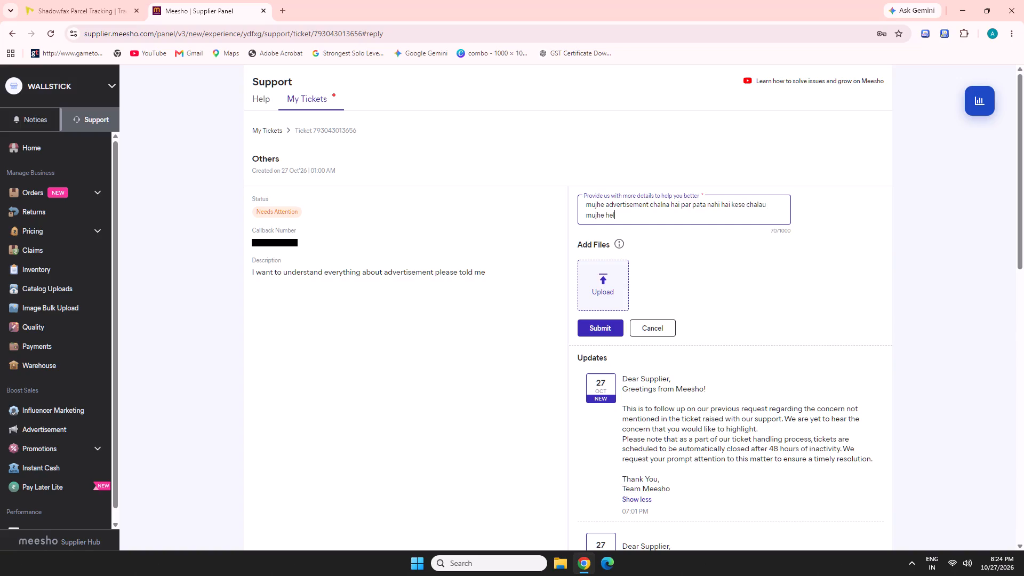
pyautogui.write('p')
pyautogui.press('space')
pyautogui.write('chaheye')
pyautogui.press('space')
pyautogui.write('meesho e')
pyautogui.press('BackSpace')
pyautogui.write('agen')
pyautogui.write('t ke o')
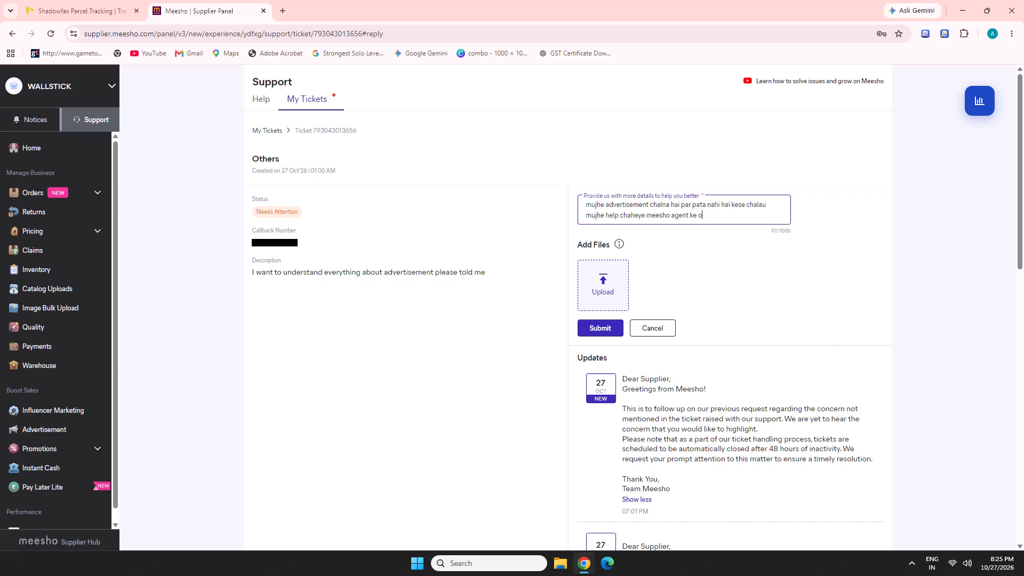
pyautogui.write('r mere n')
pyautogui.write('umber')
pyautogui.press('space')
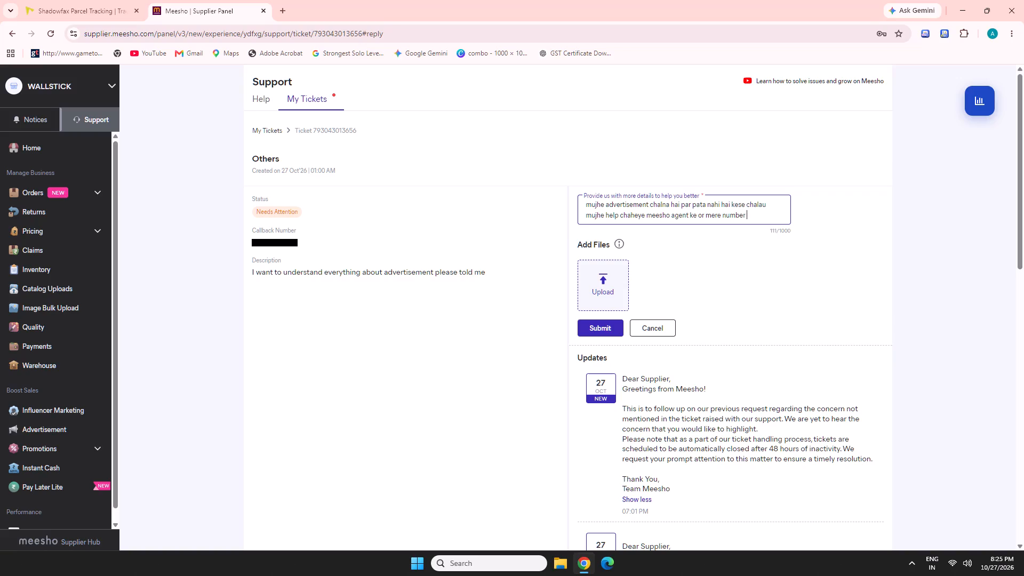
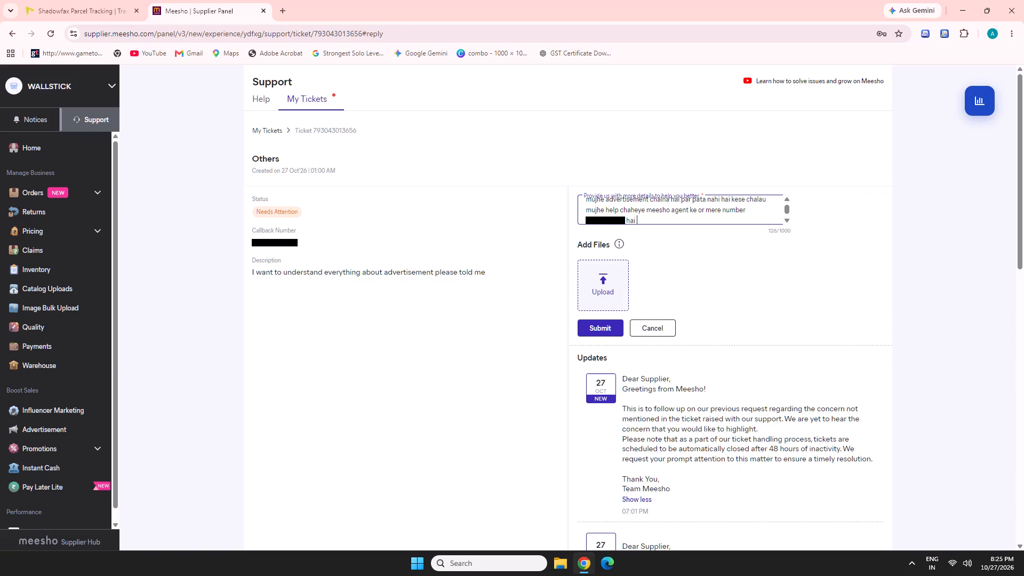
# Correct the contact number at the end of the drafted advertisement ticket reply.
pyautogui.press('BackSpace')
pyautogui.press('BackSpace')
pyautogui.press('BackSpace')
pyautogui.press('BackSpace')
pyautogui.press('BackSpace')
pyautogui.press('BackSpace')
pyautogui.press('BackSpace')
pyautogui.press('BackSpace')
pyautogui.press('BackSpace')
pyautogui.press('BackSpace')
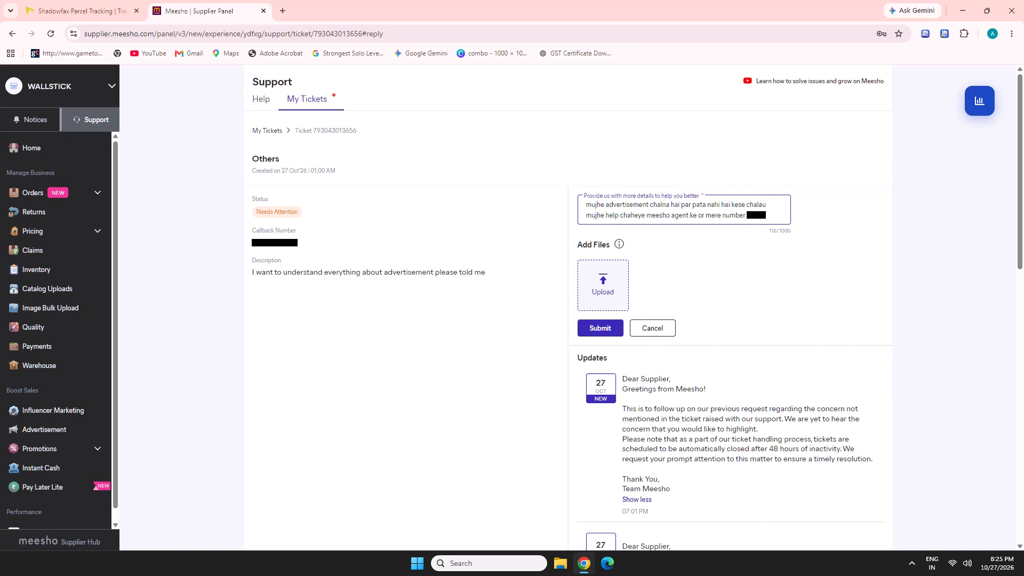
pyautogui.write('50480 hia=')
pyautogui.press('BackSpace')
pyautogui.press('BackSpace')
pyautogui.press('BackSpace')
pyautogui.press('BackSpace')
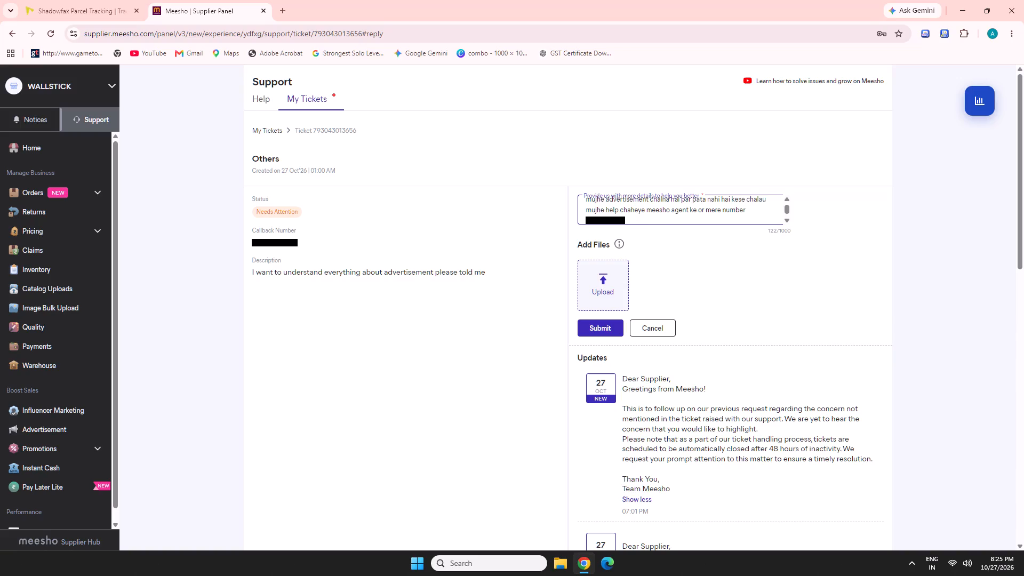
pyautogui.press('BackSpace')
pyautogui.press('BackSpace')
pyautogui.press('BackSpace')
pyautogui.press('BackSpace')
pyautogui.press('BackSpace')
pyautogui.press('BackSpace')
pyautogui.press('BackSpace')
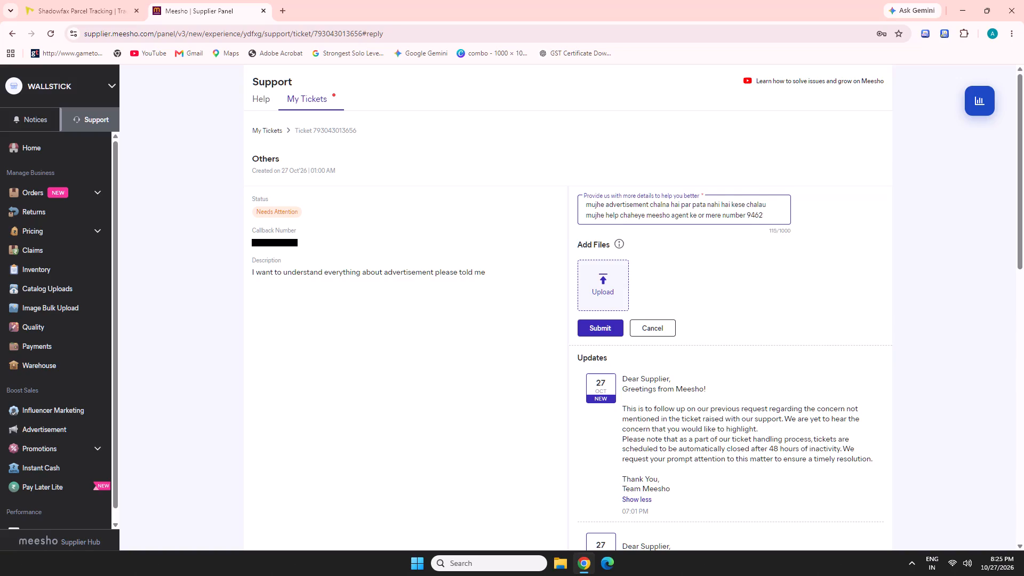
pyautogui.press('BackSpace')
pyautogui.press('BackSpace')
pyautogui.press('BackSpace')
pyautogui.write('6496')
pyautogui.scroll(6, 821, 285)
pyautogui.moveTo(849, 282); pyautogui.dragTo(1023, 154, button='middle')
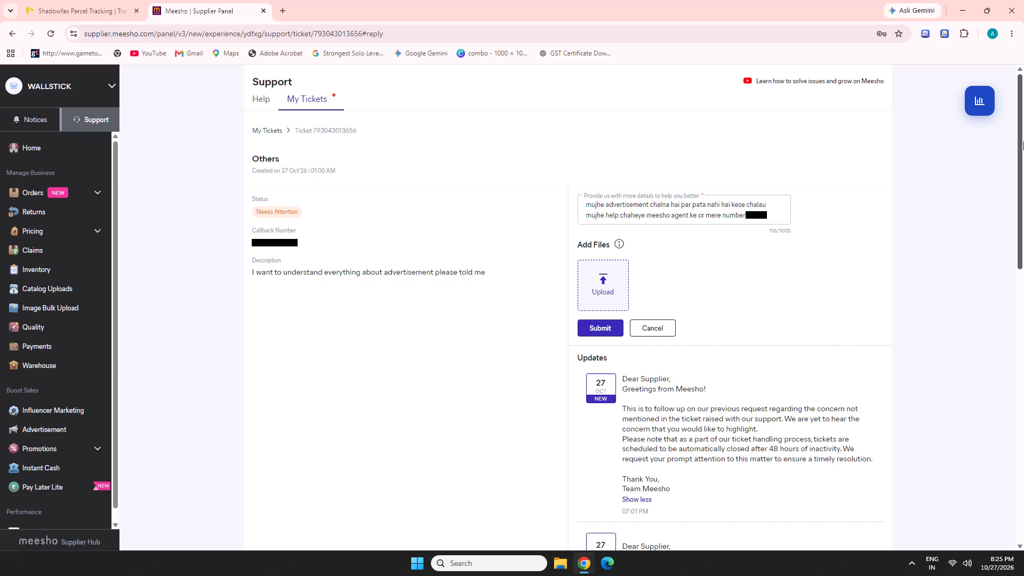
pyautogui.click(771, 215)
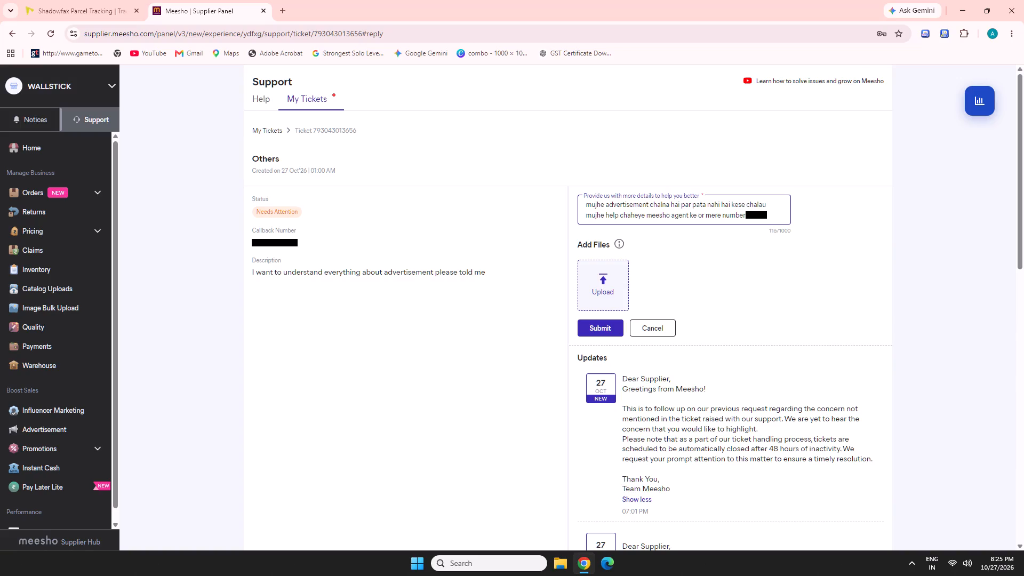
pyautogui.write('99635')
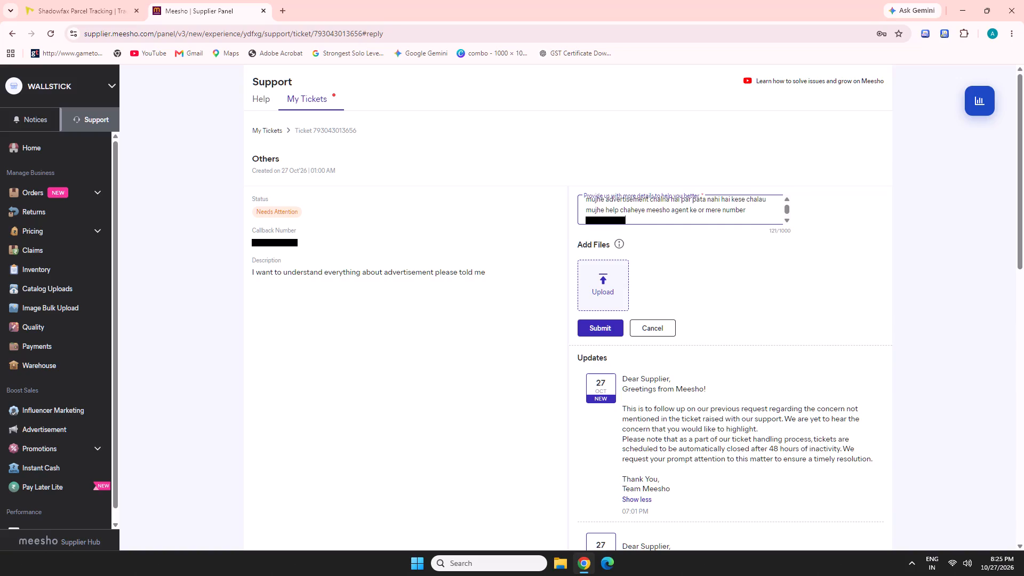
# Submit the advertisement ticket reply and reload the ticket page to check its status and updates.
pyautogui.click(595, 332)
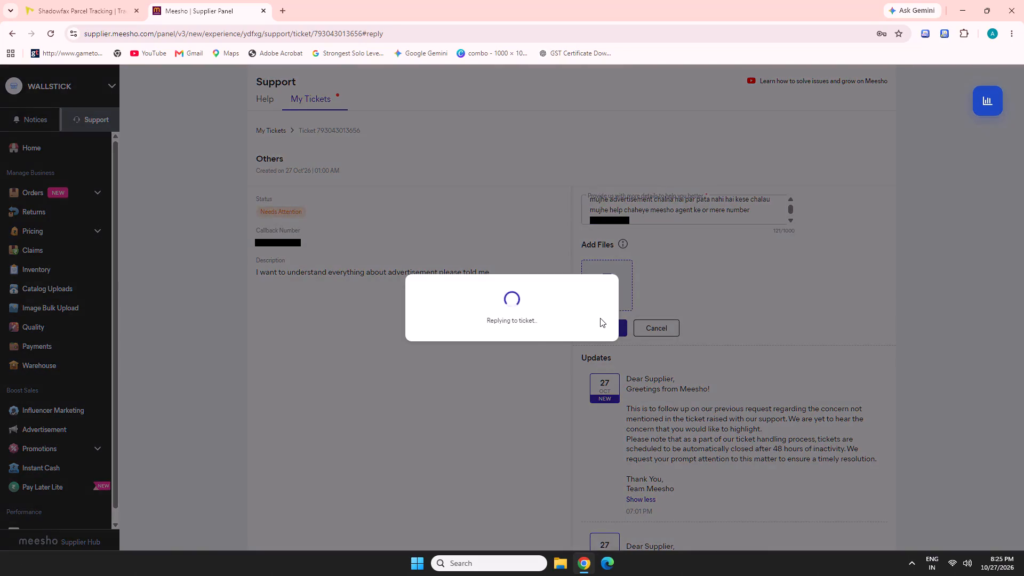
pyautogui.scroll(-3, 600, 318)
pyautogui.scroll(3, 600, 318)
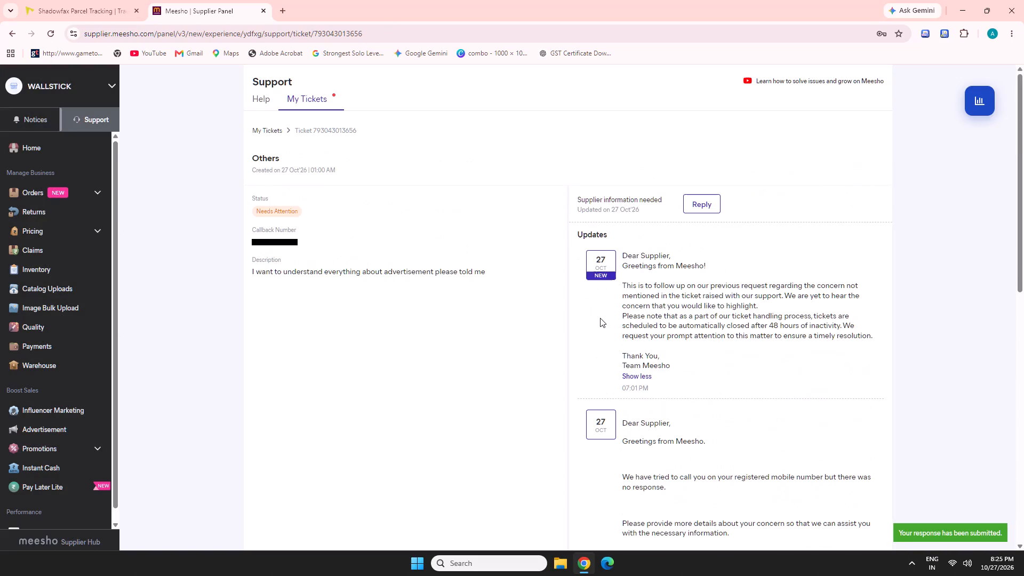
pyautogui.scroll(2, 600, 318)
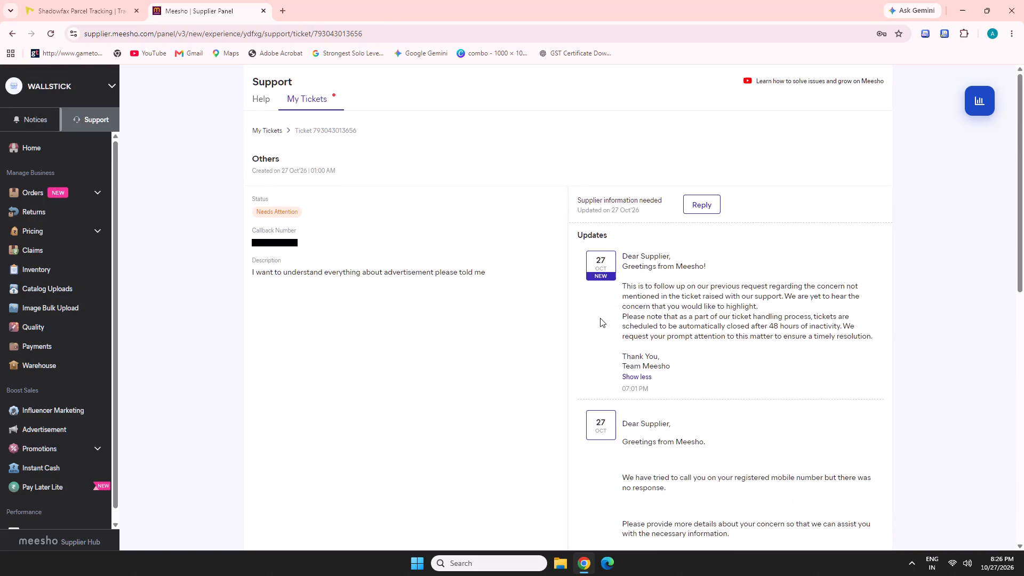
pyautogui.scroll(-1, 589, 342)
pyautogui.scroll(6, 582, 376)
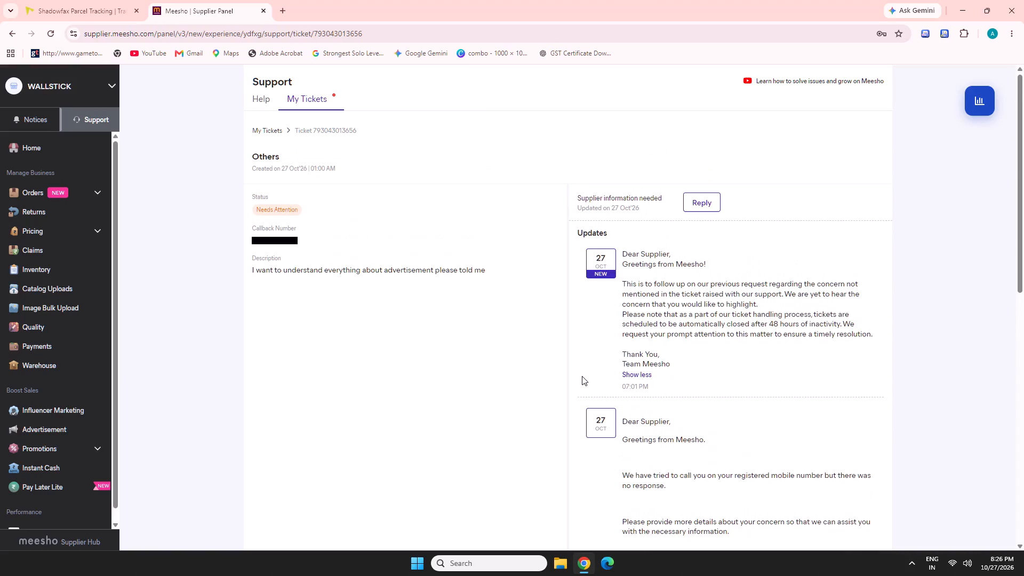
pyautogui.scroll(-1, 582, 376)
pyautogui.scroll(2, 579, 413)
pyautogui.click(52, 38)
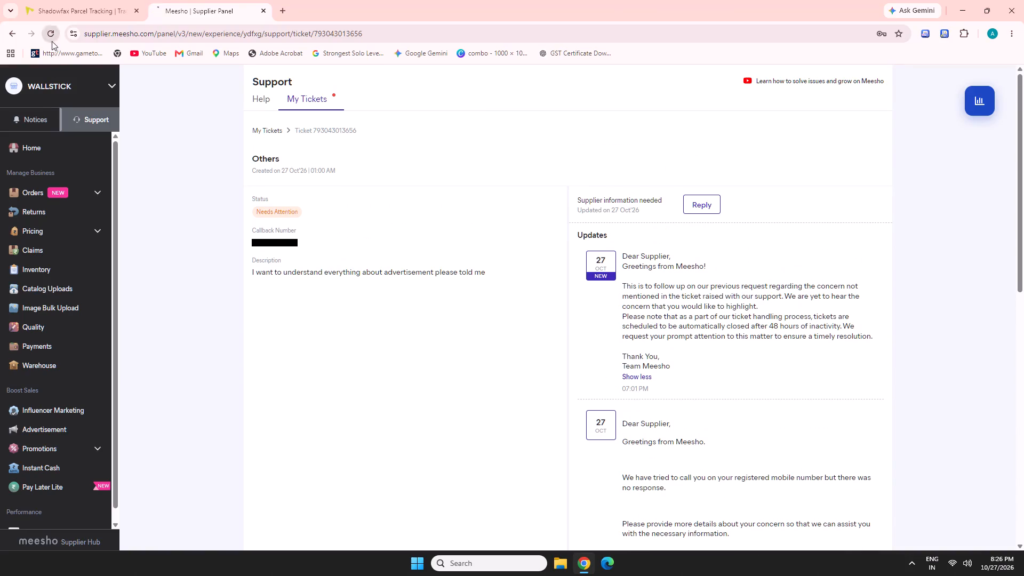
pyautogui.scroll(-3, 477, 317)
pyautogui.scroll(-3, 419, 318)
pyautogui.scroll(-2, 308, 310)
pyautogui.scroll(3, 326, 319)
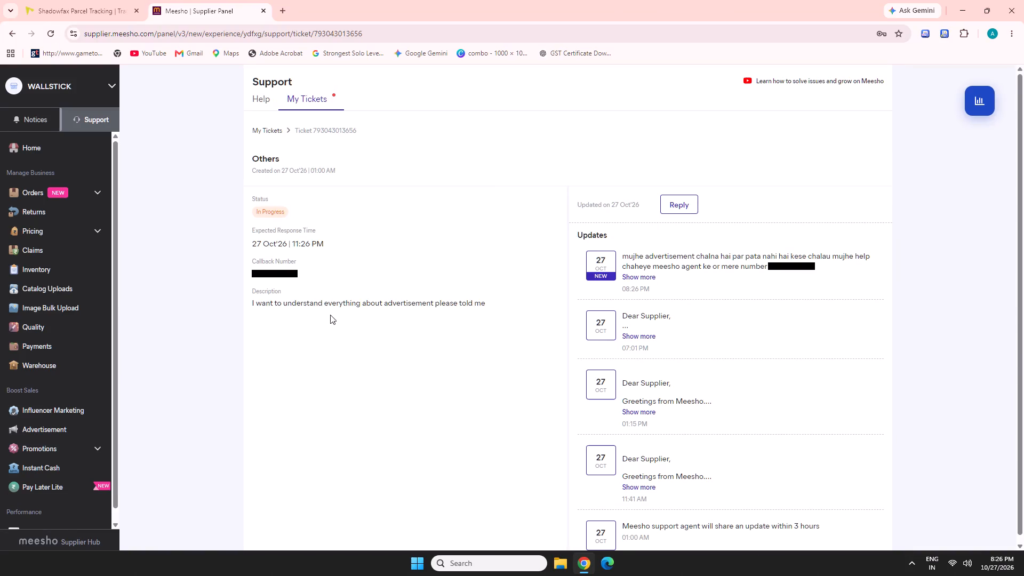
# Return to the support overview and open the 27 Oct "Others" ticket in its reply view again.
pyautogui.click(95, 122)
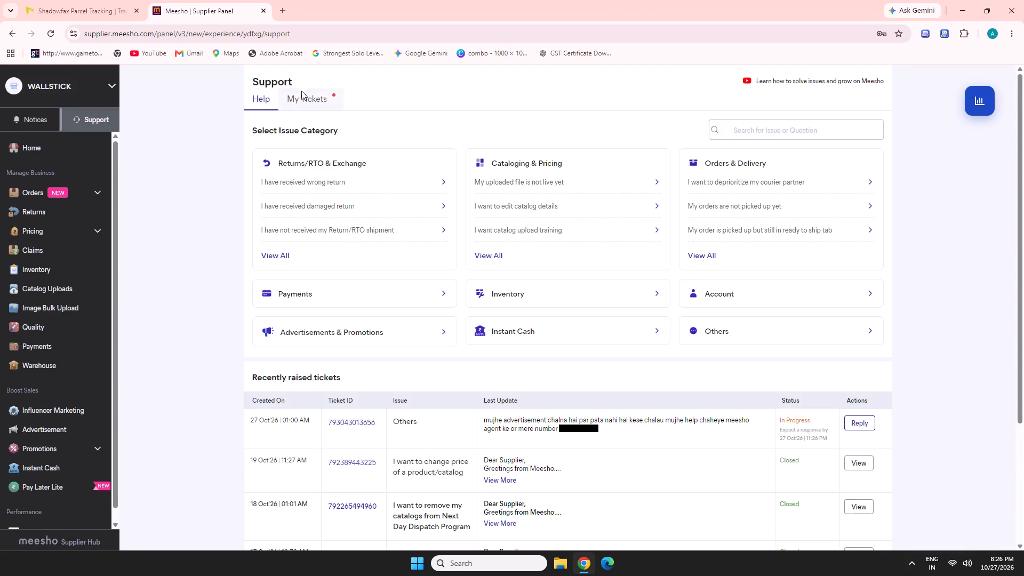
pyautogui.scroll(-1, 382, 284)
pyautogui.click(519, 377)
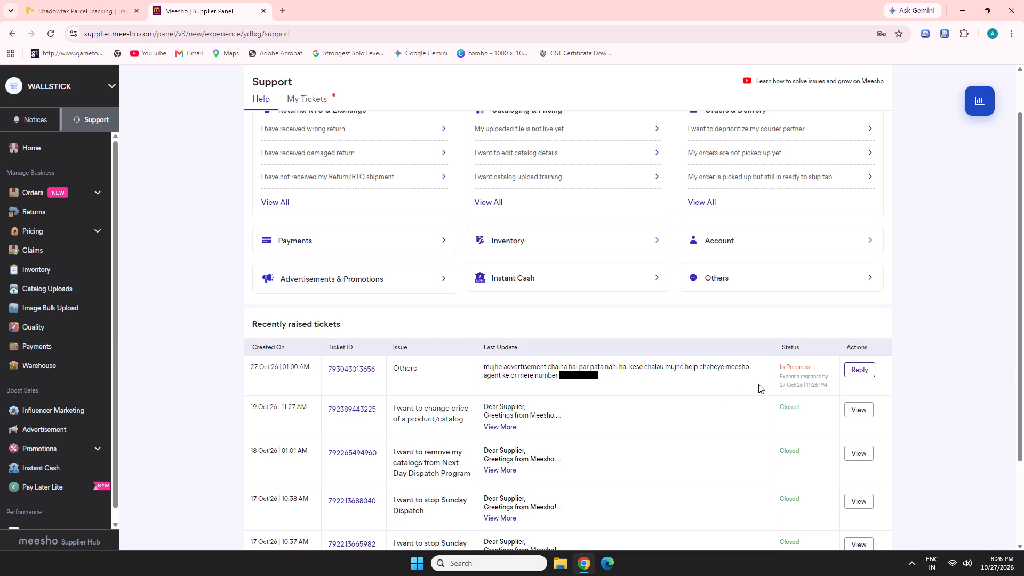
pyautogui.click(858, 373)
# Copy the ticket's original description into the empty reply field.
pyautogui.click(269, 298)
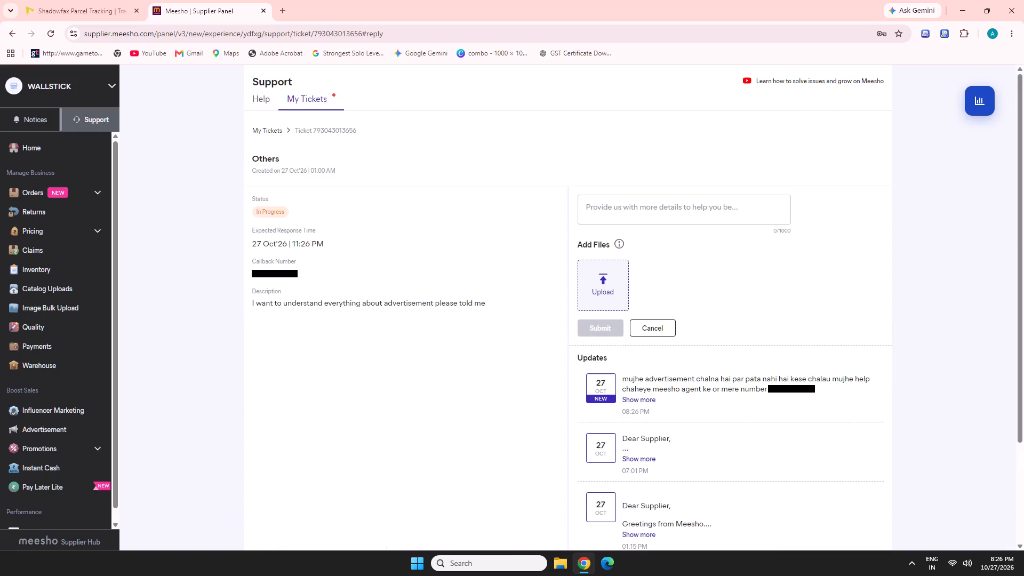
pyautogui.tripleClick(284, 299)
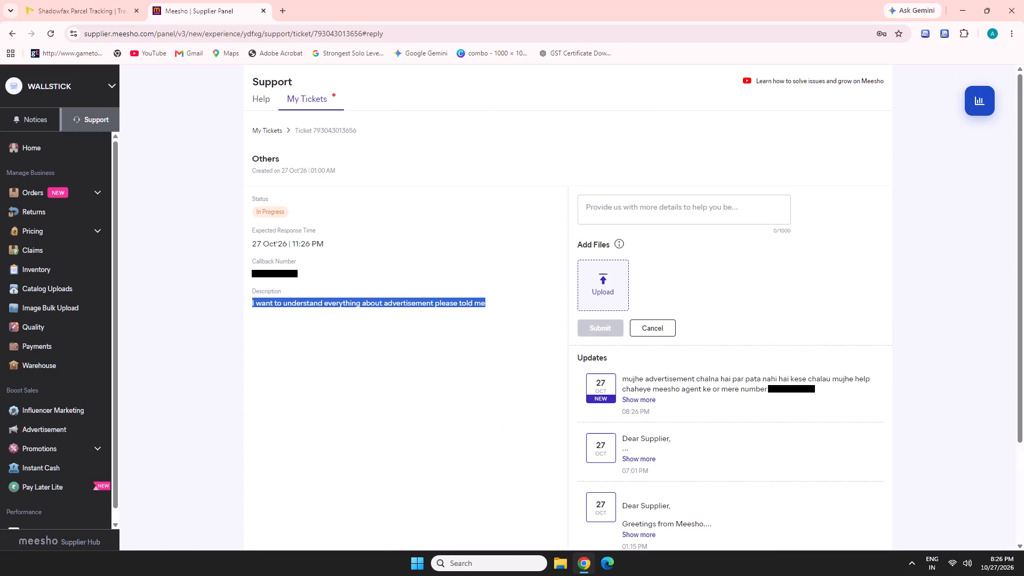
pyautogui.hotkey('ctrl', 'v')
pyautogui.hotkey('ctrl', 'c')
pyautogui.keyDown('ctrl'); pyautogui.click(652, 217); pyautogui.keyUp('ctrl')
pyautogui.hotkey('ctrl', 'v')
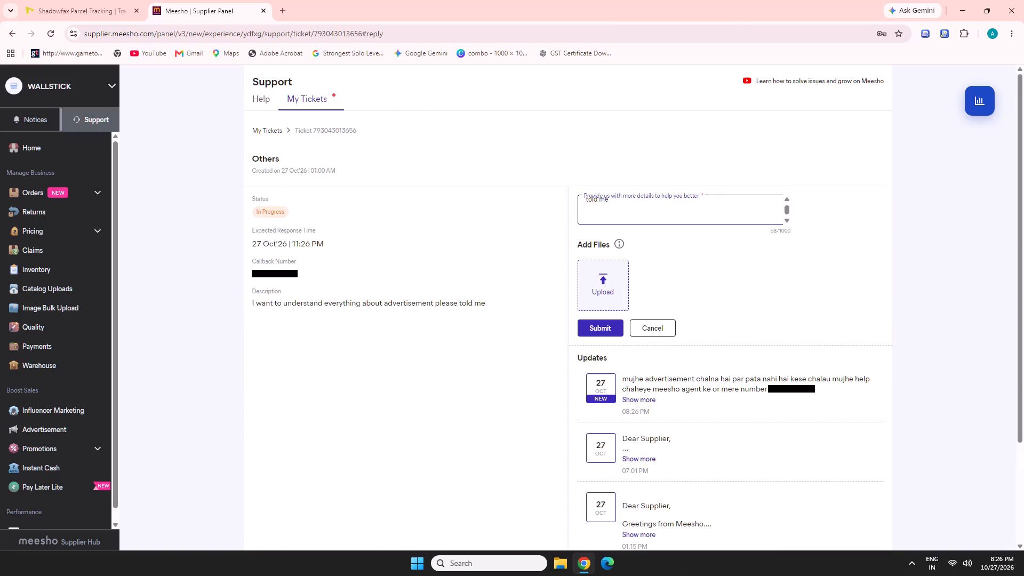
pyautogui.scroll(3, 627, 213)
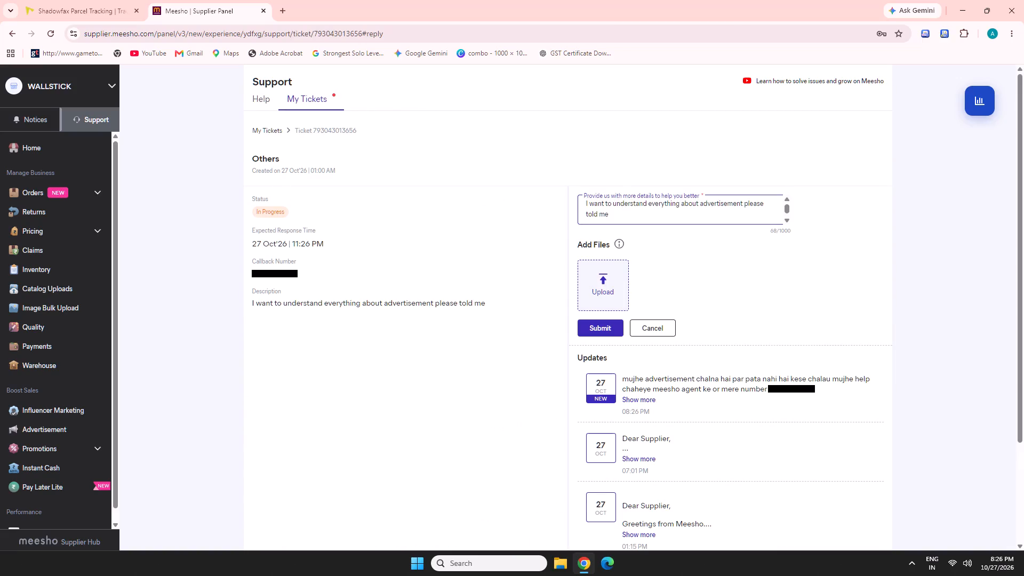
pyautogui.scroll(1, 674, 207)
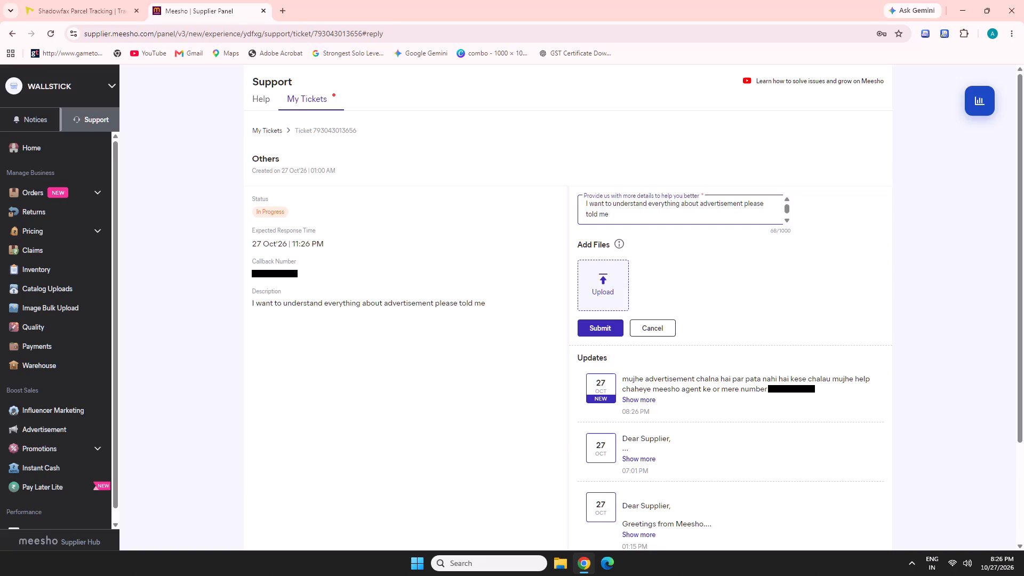
# Replace the reply draft with a copy of the reply previously sent on this ticket.
pyautogui.tripleClick(676, 385)
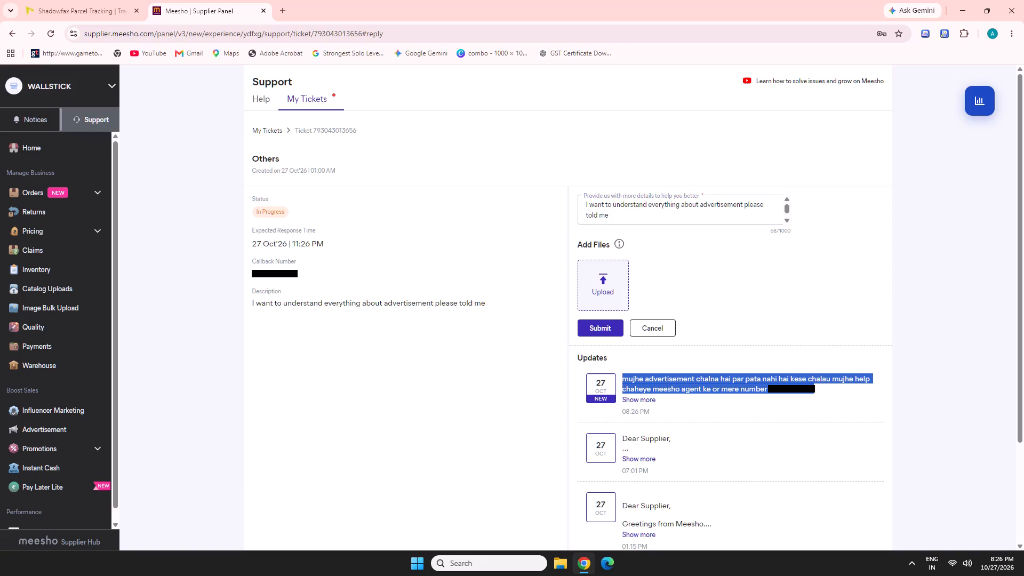
pyautogui.hotkey('ctrl', 'c')
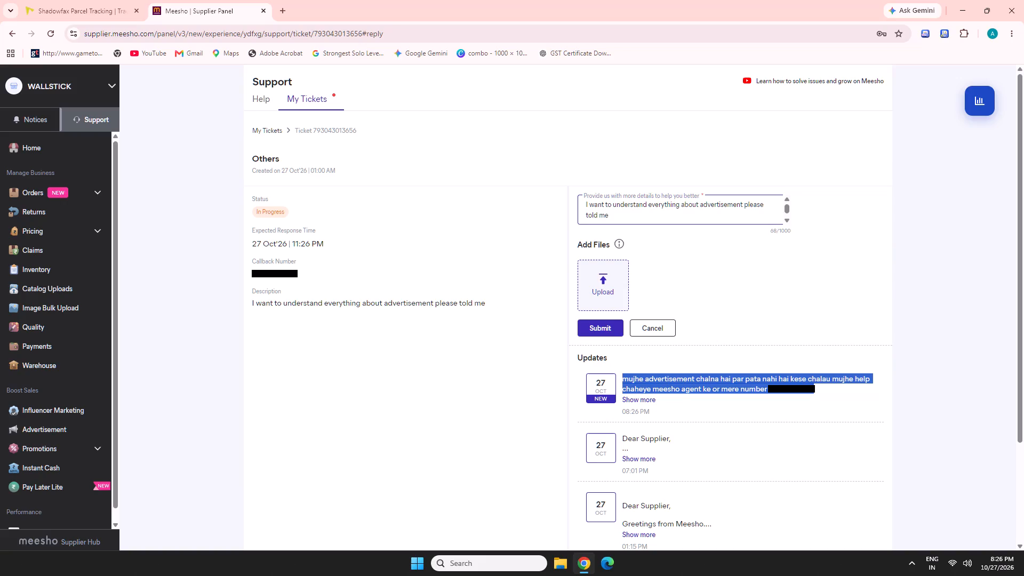
pyautogui.tripleClick(694, 220)
pyautogui.click(694, 220)
pyautogui.keyDown('ctrl'); pyautogui.moveTo(689, 219); pyautogui.dragTo(549, 180); pyautogui.keyUp('ctrl')
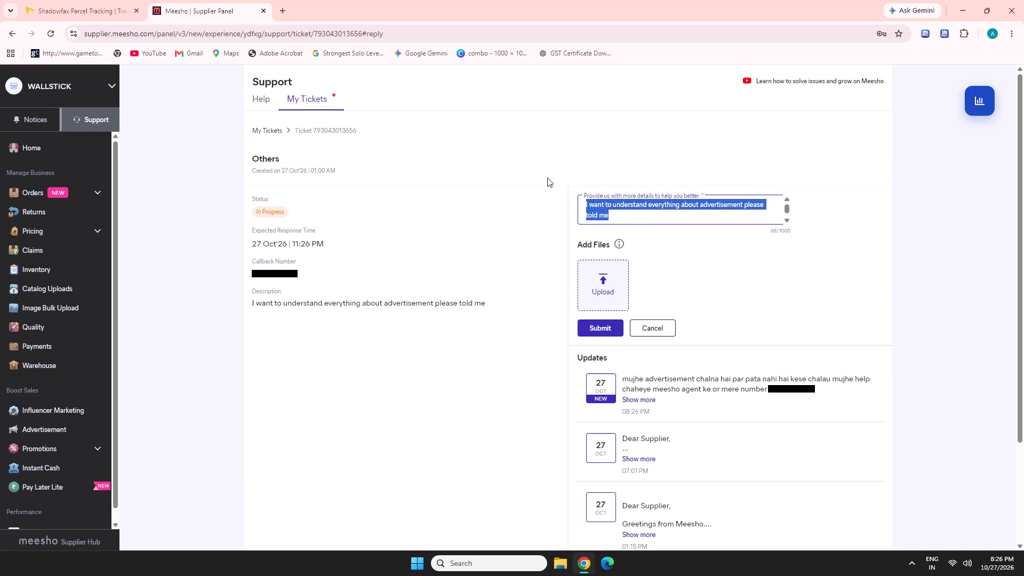
pyautogui.hotkey('ctrl', 'v')
# Insert "help chaheye" and a line break after "meesho agent ke" in the reply, and submit it.
pyautogui.scroll(4, 638, 209)
pyautogui.click(697, 214)
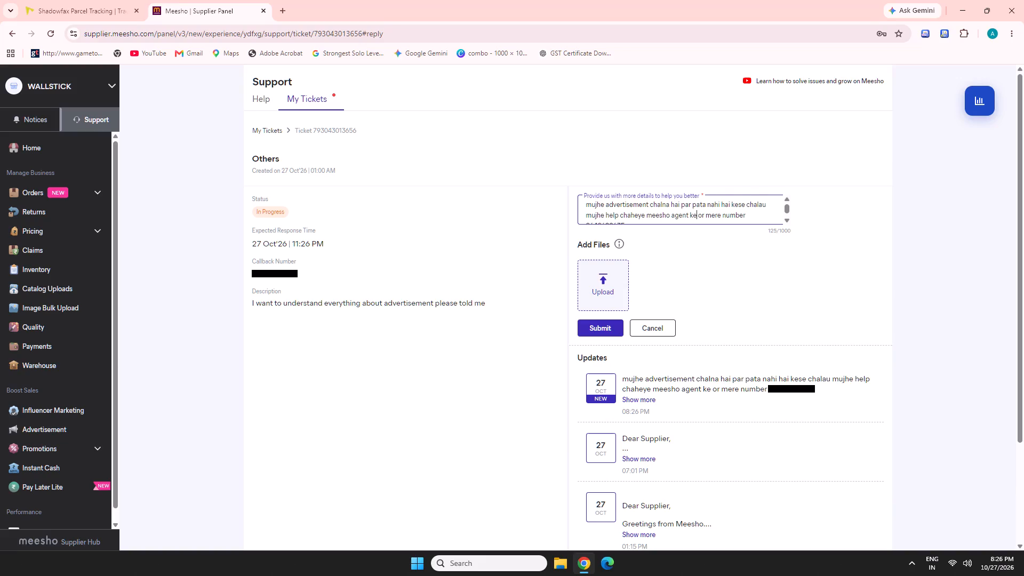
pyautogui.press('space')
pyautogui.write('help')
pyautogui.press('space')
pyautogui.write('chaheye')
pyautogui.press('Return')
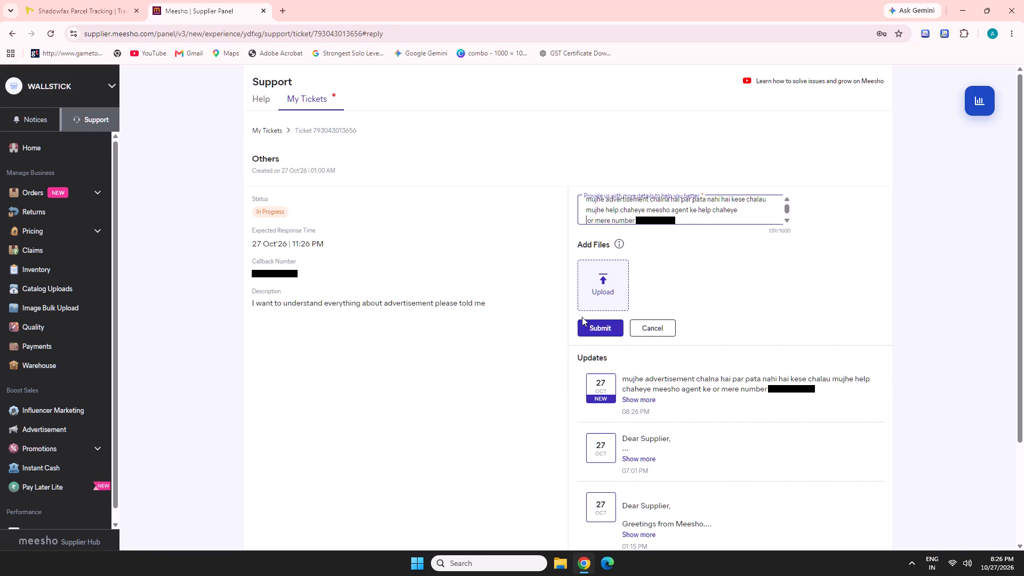
pyautogui.click(596, 330)
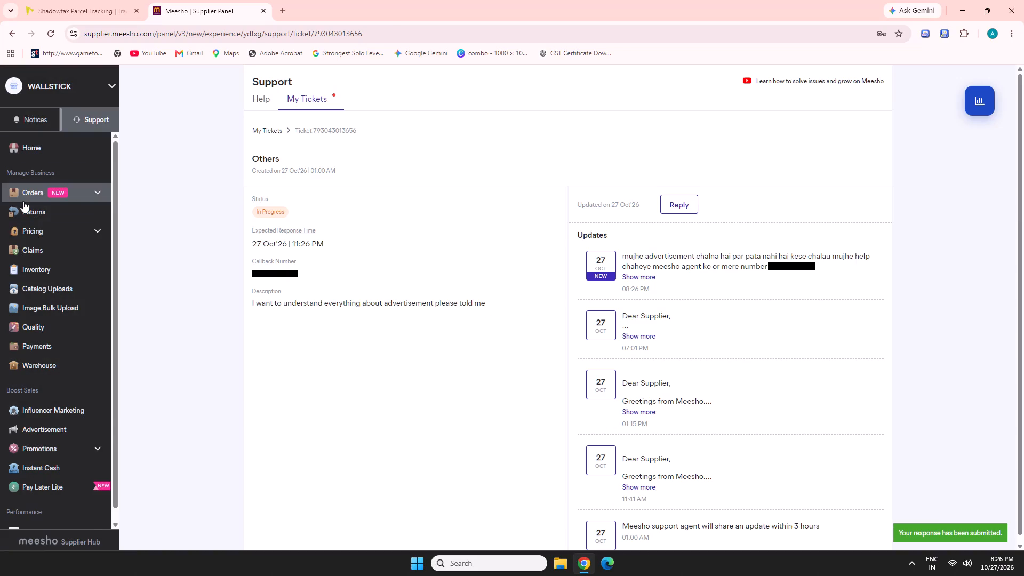
# Open the advertisement overview and view the details of the live 10/26/2026 campaign with ID 27709325.
pyautogui.click(23, 435)
pyautogui.scroll(-4, 488, 356)
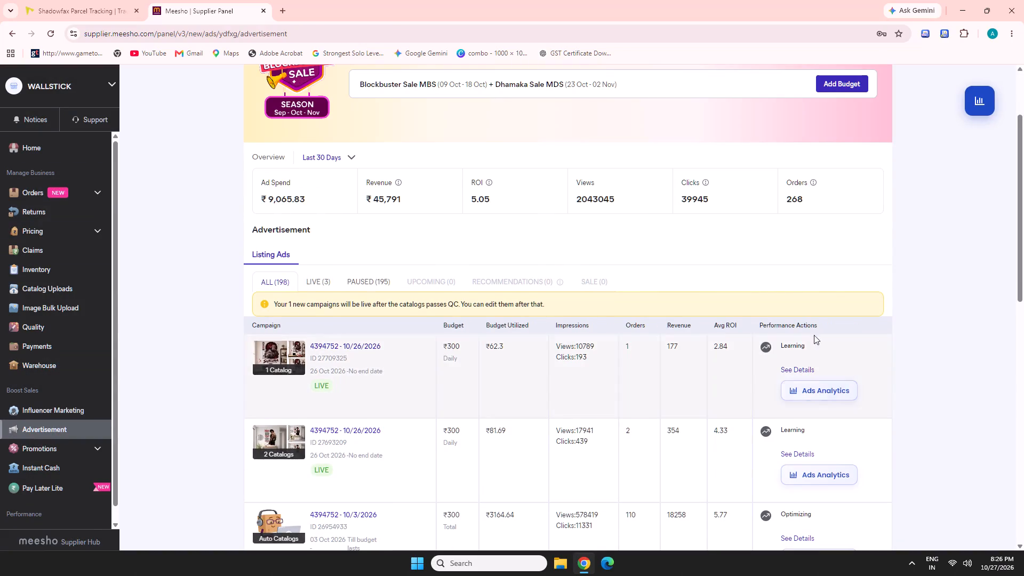
pyautogui.click(783, 373)
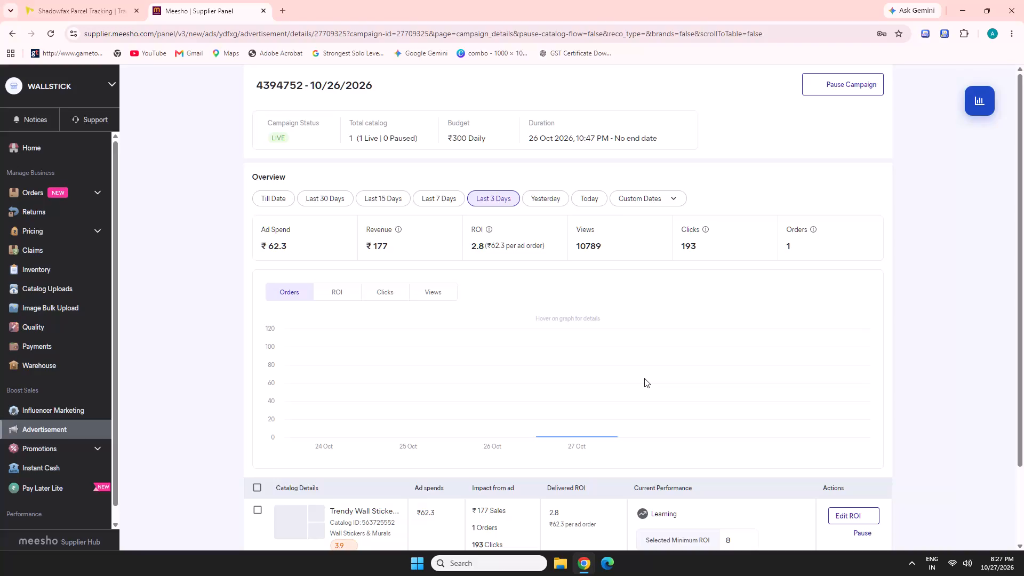
# Reopen the details of campaign 27709325 from the advertisement overview and examine its catalog's ad spend, sales and ROI.
pyautogui.click(35, 150)
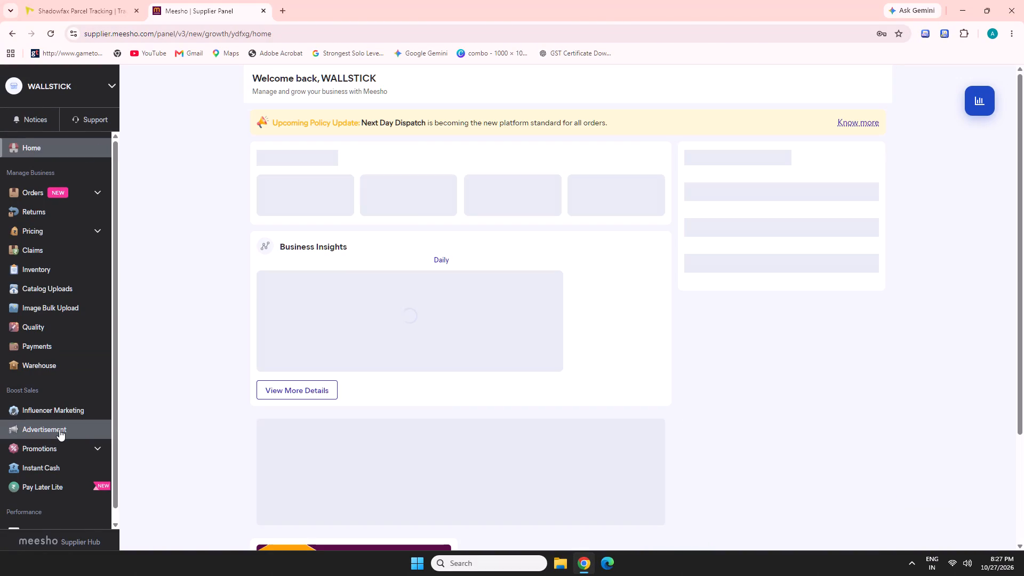
pyautogui.click(50, 441)
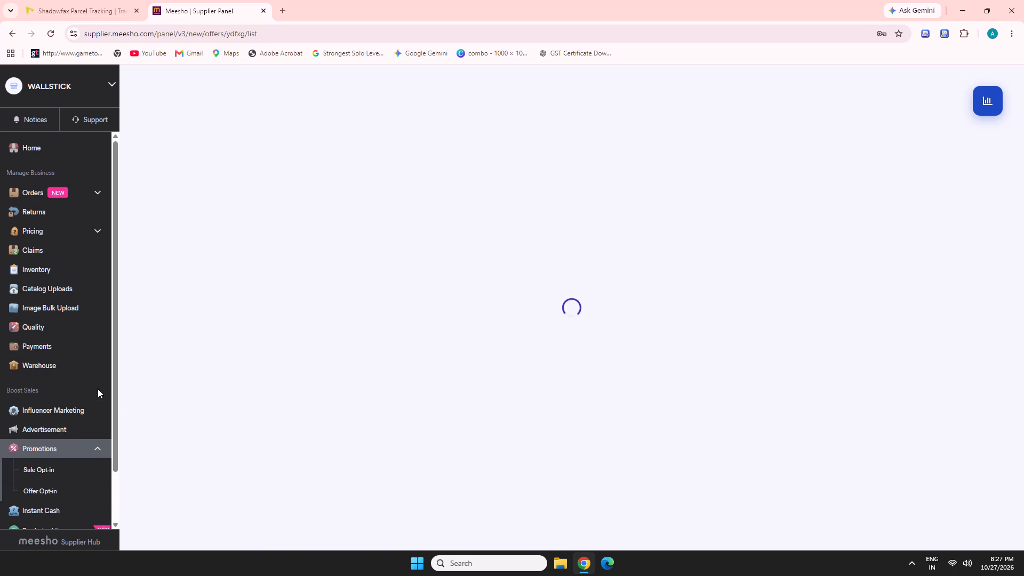
pyautogui.click(31, 434)
pyautogui.scroll(-9, 524, 331)
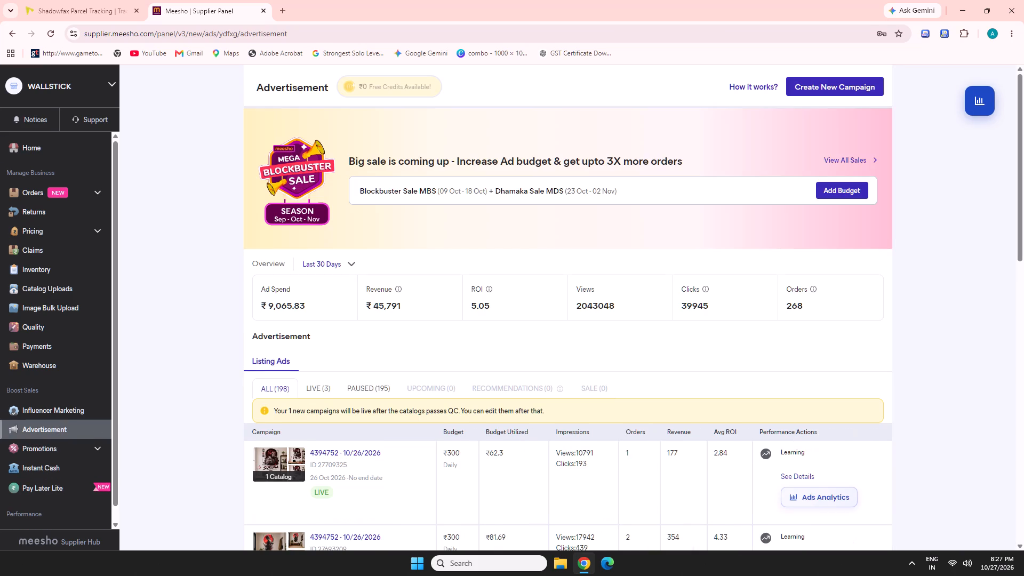
pyautogui.click(782, 477)
pyautogui.scroll(-3, 358, 308)
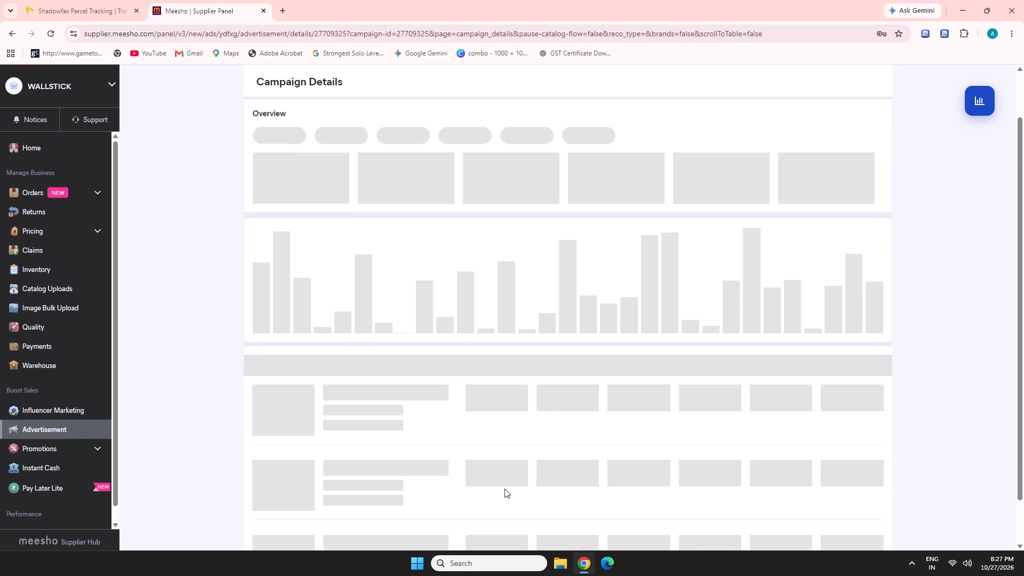
pyautogui.scroll(-20, 505, 489)
pyautogui.scroll(-6, 505, 489)
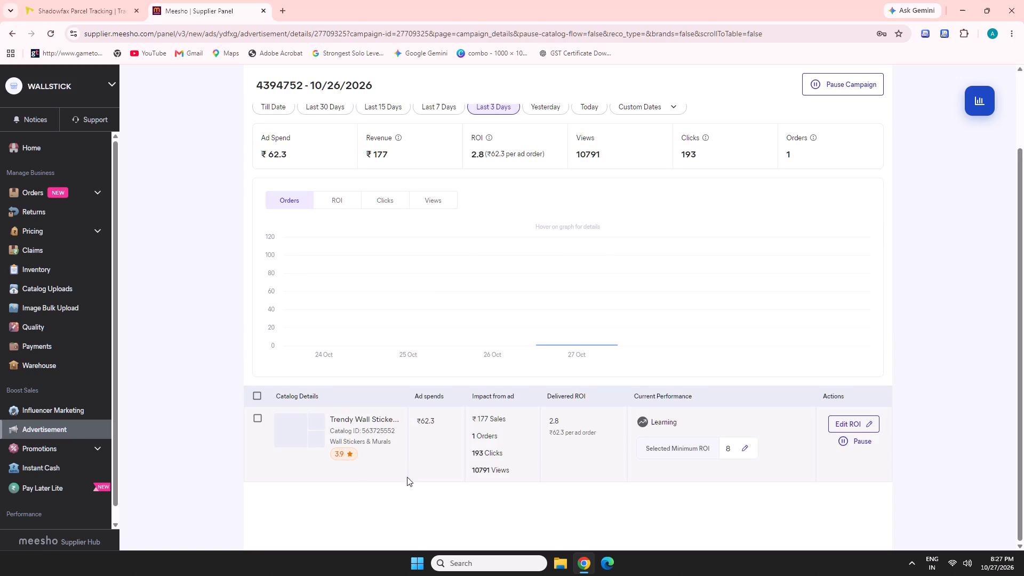
pyautogui.scroll(-3, 407, 479)
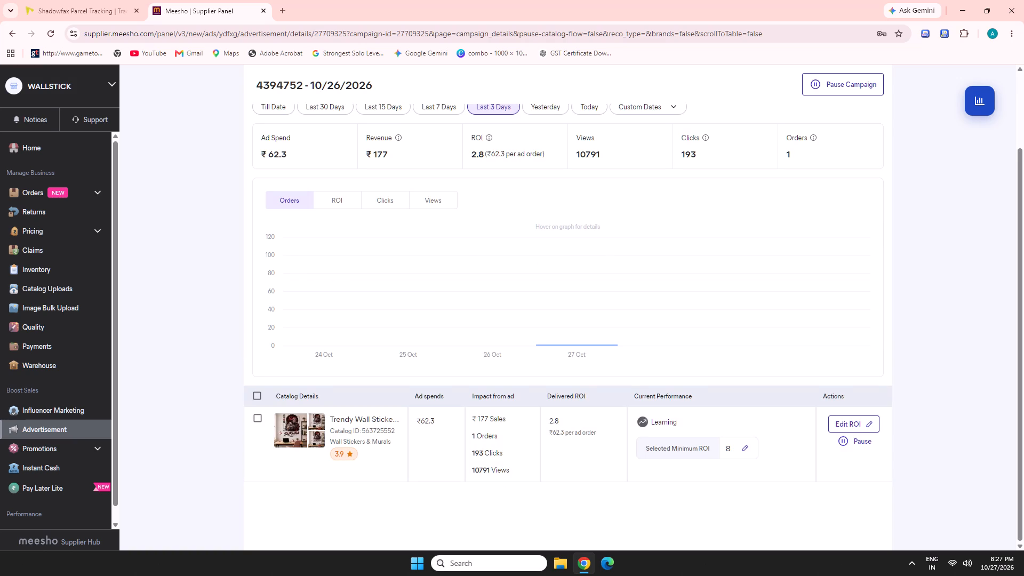
# Switch to Calculator, multiply 177 by 2, divide the result by 62.3, and close Calculator.
pyautogui.click(481, 566)
pyautogui.click(485, 197)
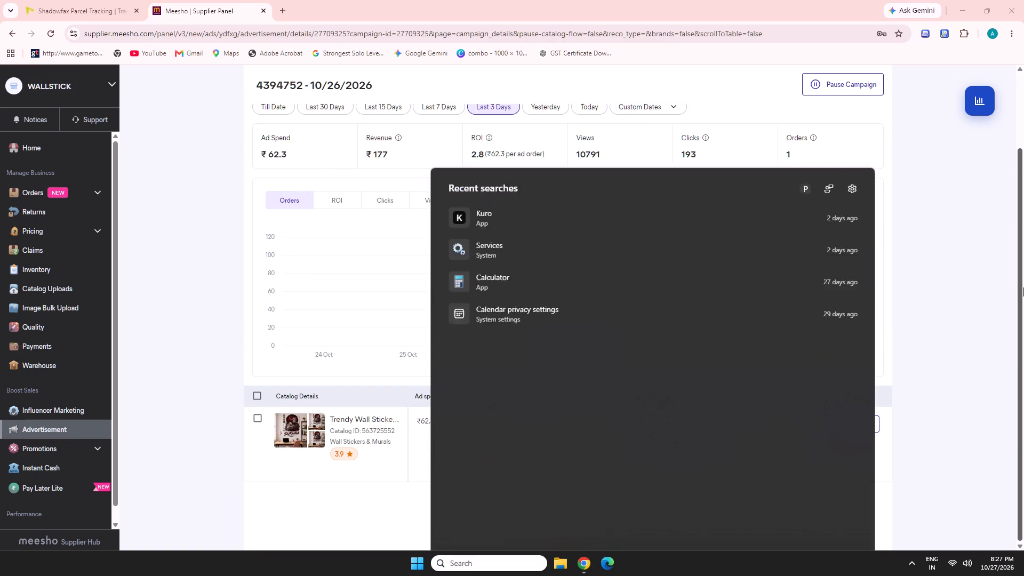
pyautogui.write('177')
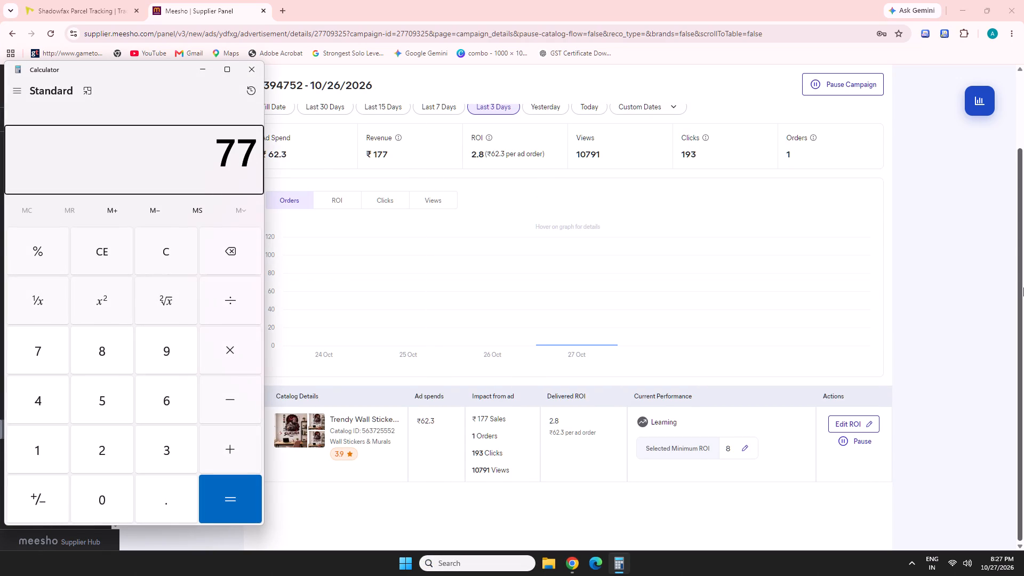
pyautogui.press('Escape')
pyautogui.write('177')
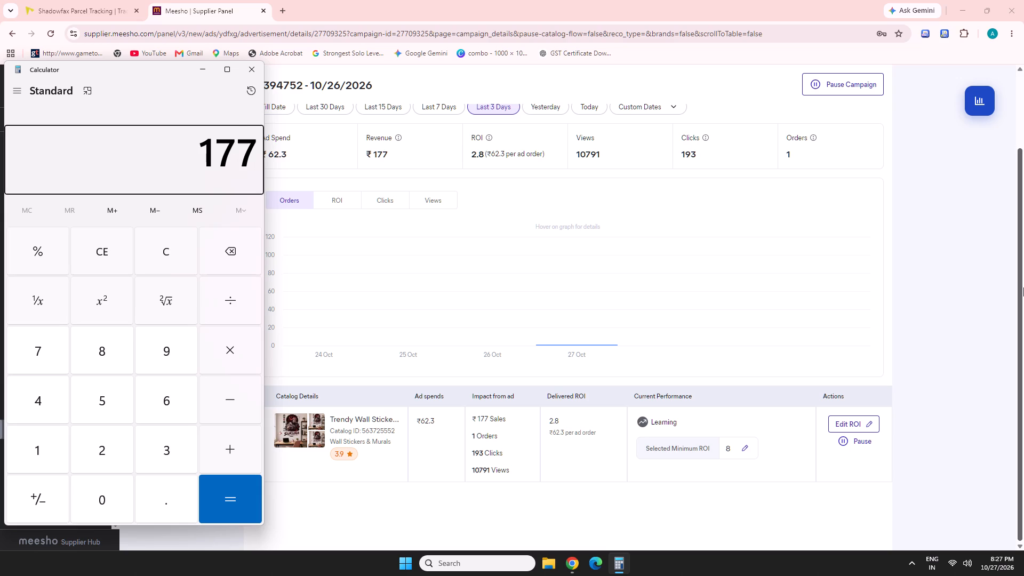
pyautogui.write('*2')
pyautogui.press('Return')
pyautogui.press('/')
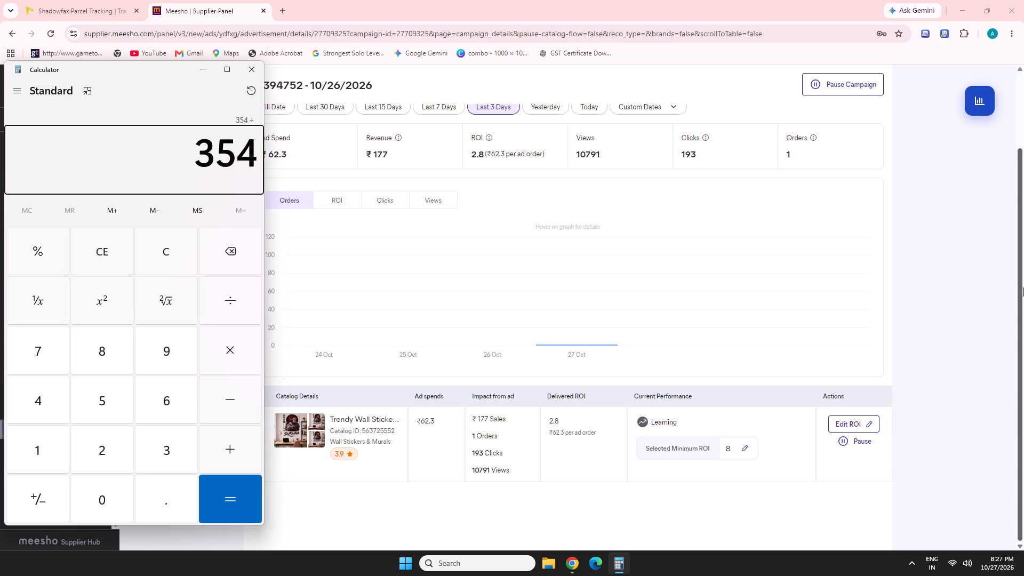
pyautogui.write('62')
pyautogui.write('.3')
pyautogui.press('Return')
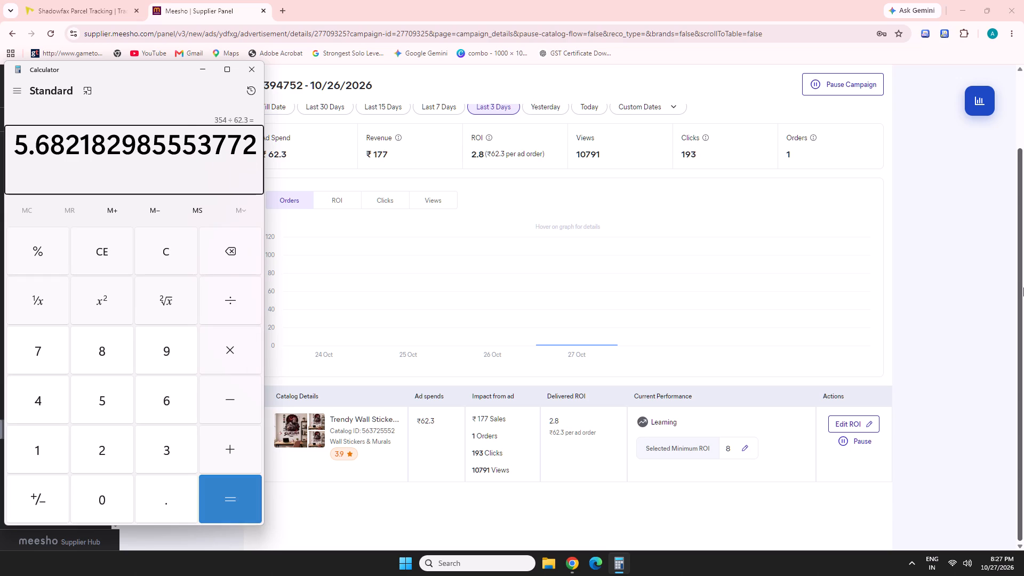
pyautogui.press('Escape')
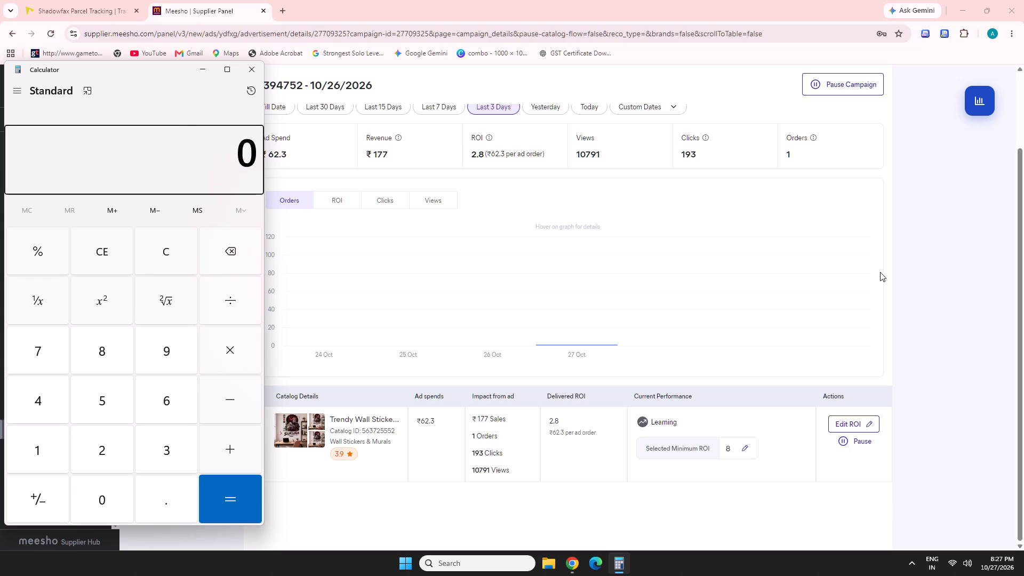
pyautogui.click(248, 69)
# Check the ROI and cost per ad order in the overview of campaign 27709325.
pyautogui.scroll(2, 537, 367)
pyautogui.scroll(3, 554, 414)
pyautogui.moveTo(465, 223); pyautogui.dragTo(535, 300)
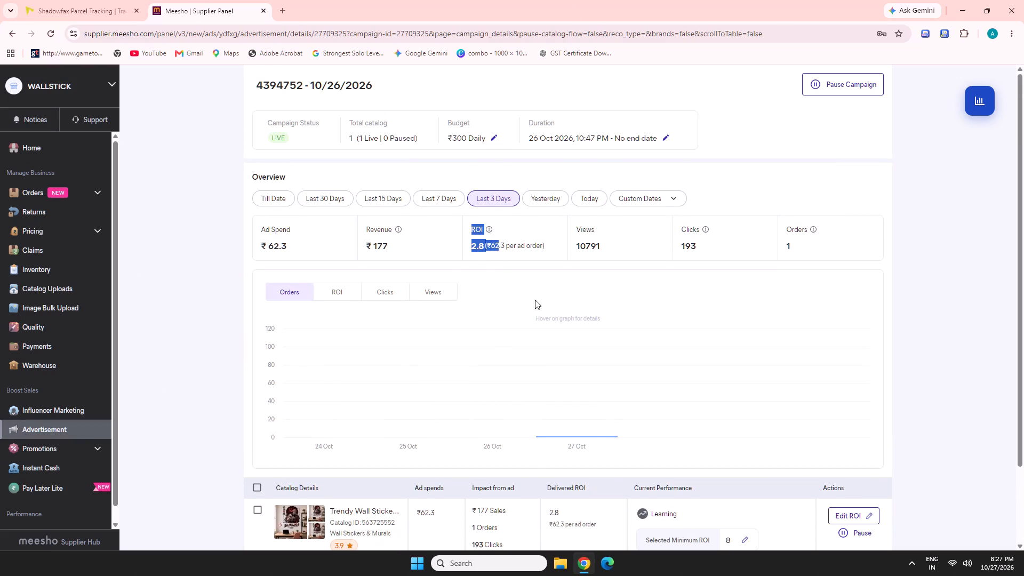
pyautogui.moveTo(535, 300); pyautogui.dragTo(554, 260)
pyautogui.click(555, 258)
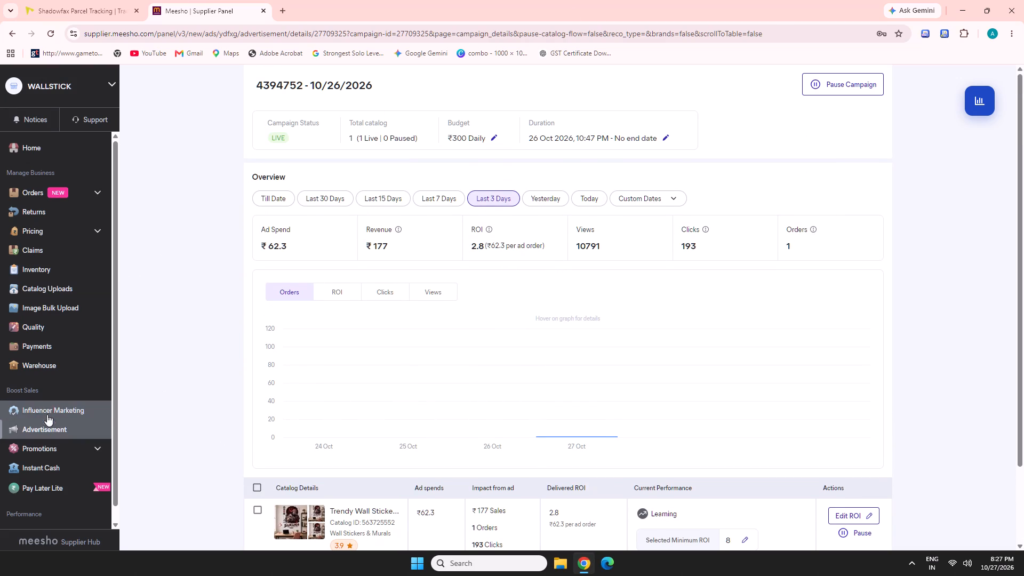
# Open the details of live campaign 27693209 from the advertisement overview and examine its catalogs' delivered ROI and cost per order.
pyautogui.click(49, 426)
pyautogui.scroll(-2, 333, 284)
pyautogui.scroll(-6, 376, 320)
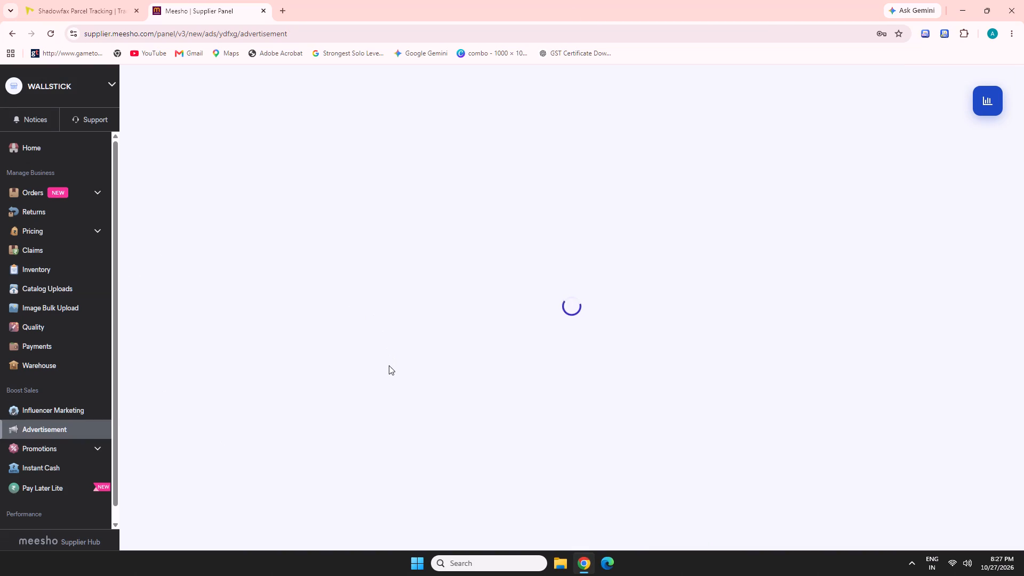
pyautogui.scroll(-3, 389, 365)
pyautogui.scroll(-5, 306, 345)
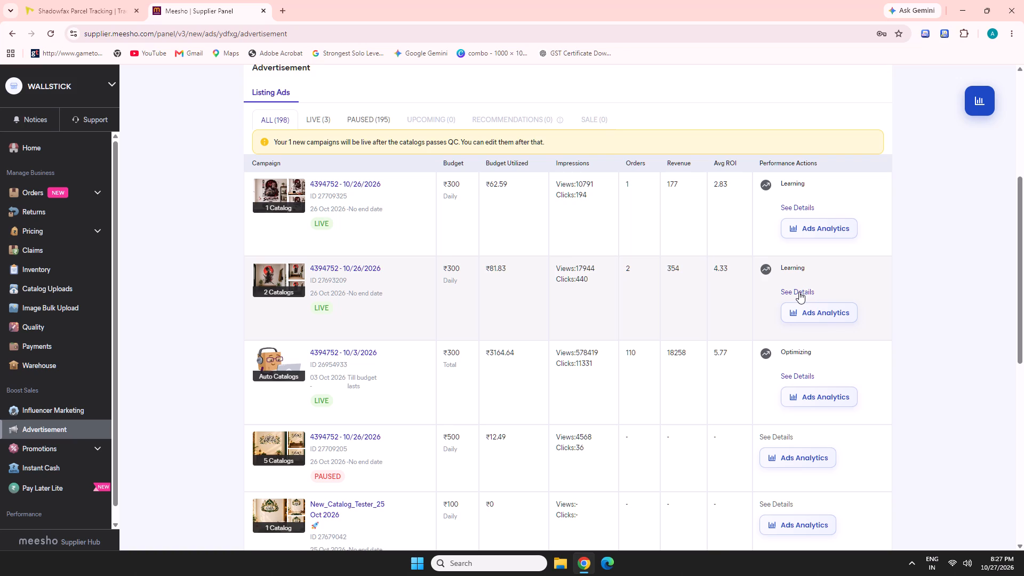
pyautogui.click(799, 292)
pyautogui.scroll(-7, 649, 309)
pyautogui.scroll(-2, 575, 381)
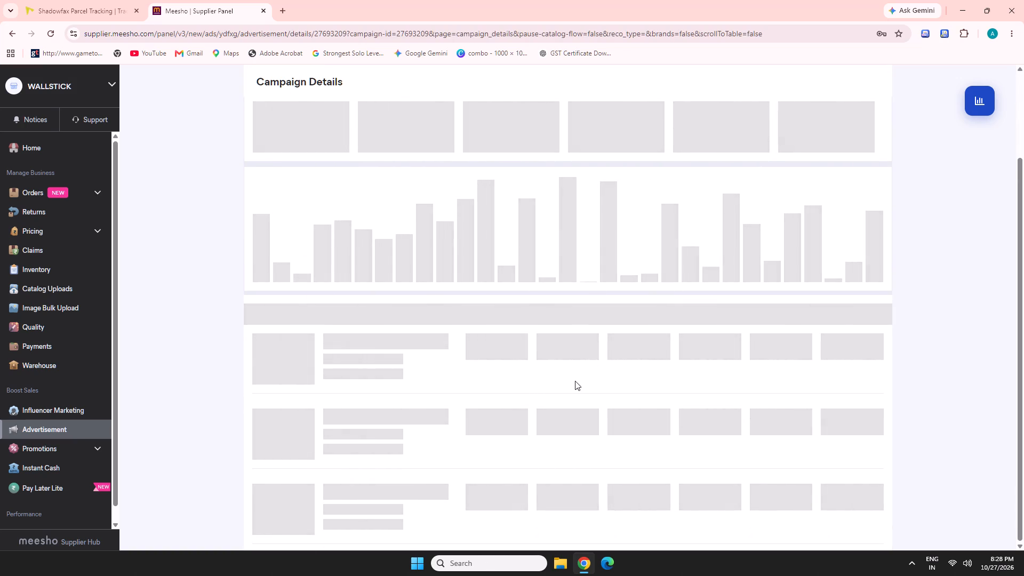
pyautogui.scroll(-6, 575, 381)
pyautogui.moveTo(546, 351); pyautogui.dragTo(616, 378)
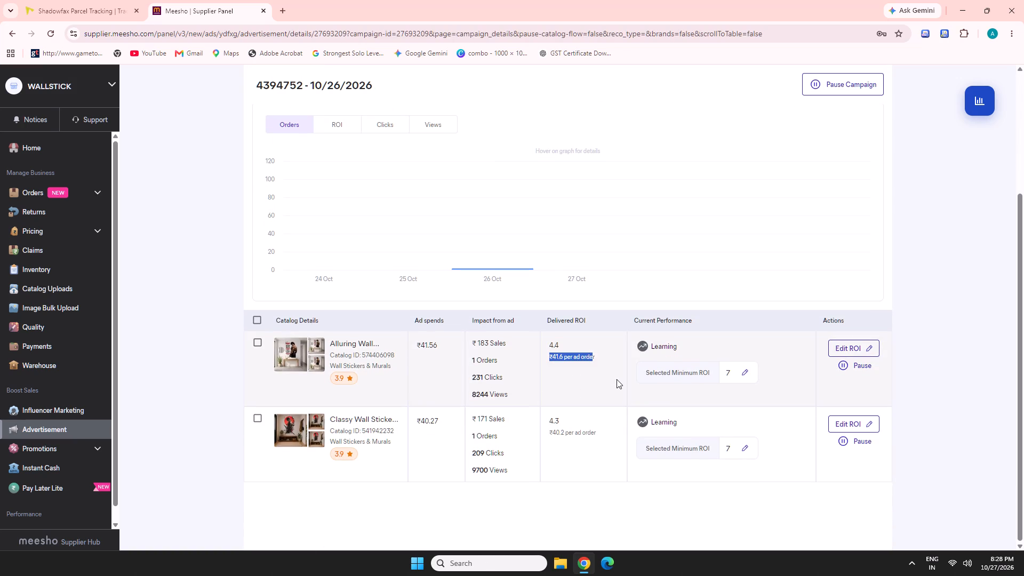
pyautogui.click(617, 379)
# Open the details of the 10/3/2026 campaign with ID 26954933 and check its ROI and cost per order for Today.
pyautogui.click(82, 434)
pyautogui.scroll(-8, 975, 302)
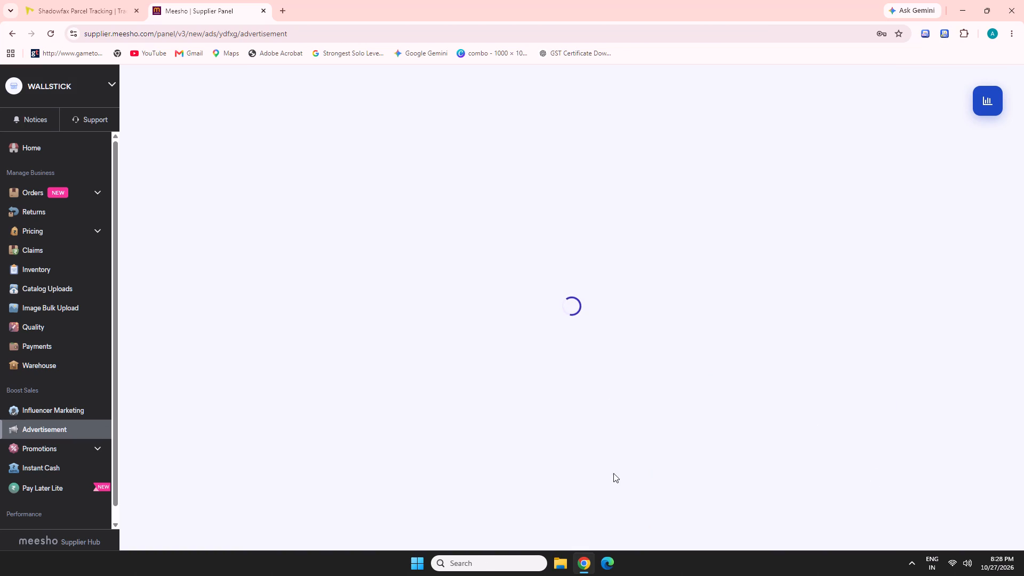
pyautogui.scroll(-4, 613, 473)
pyautogui.scroll(-3, 387, 314)
pyautogui.scroll(-2, 472, 342)
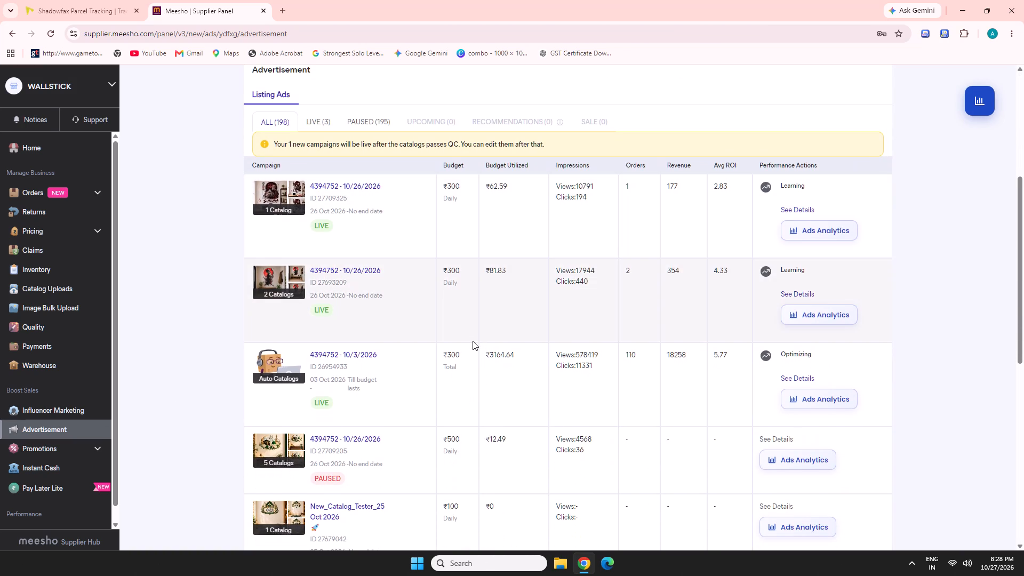
pyautogui.scroll(-4, 472, 345)
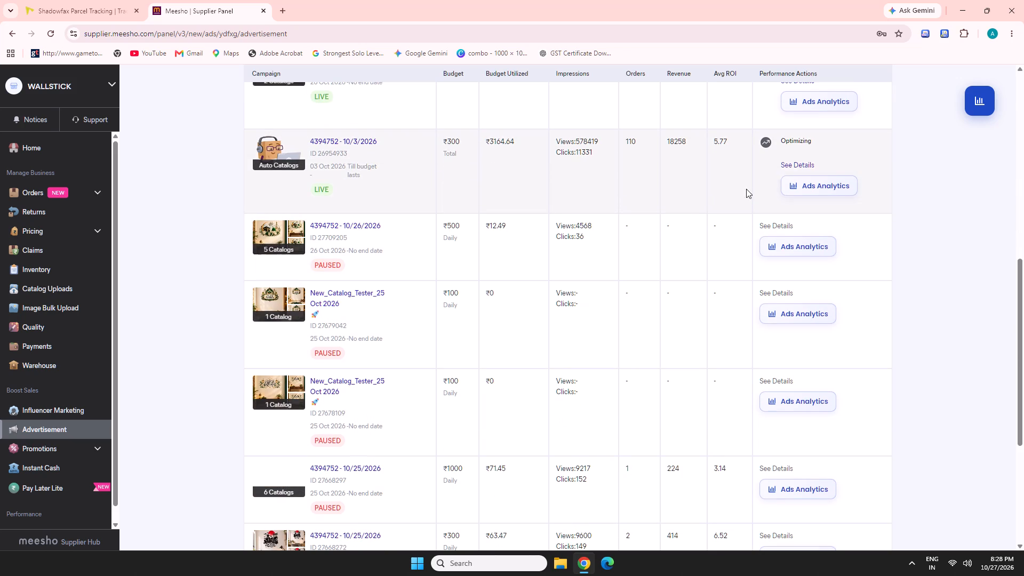
pyautogui.click(791, 158)
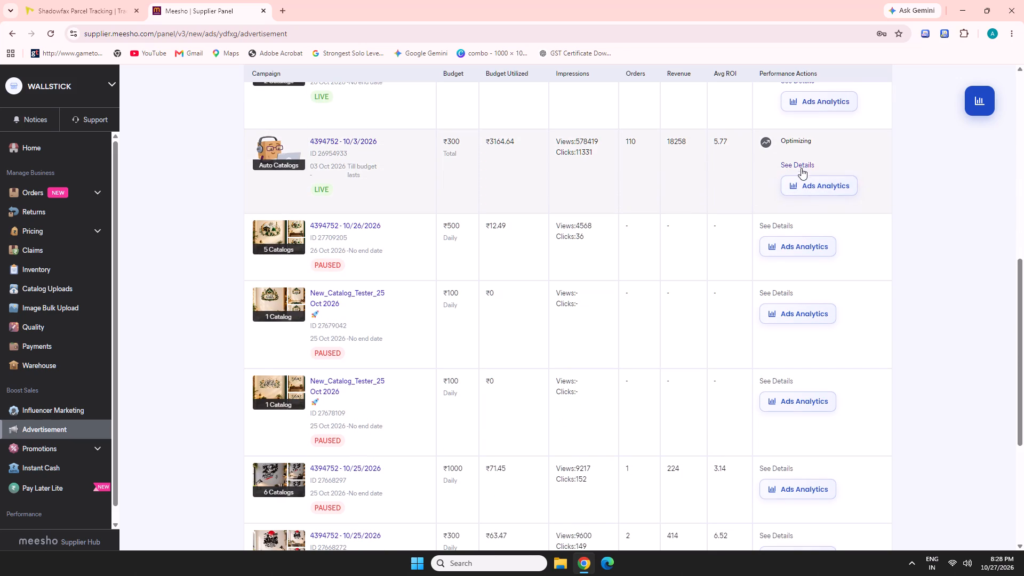
pyautogui.click(800, 166)
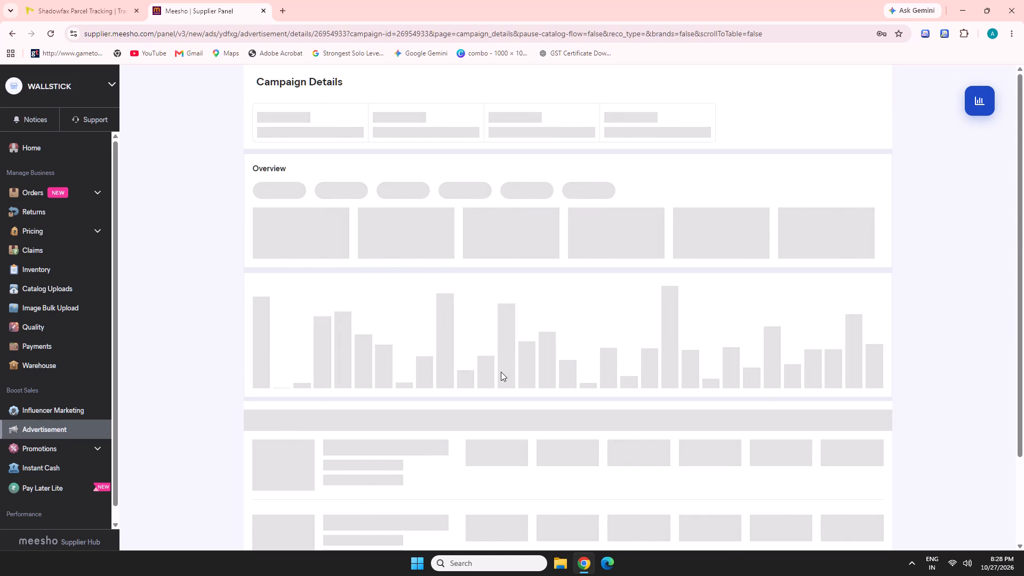
pyautogui.click(596, 193)
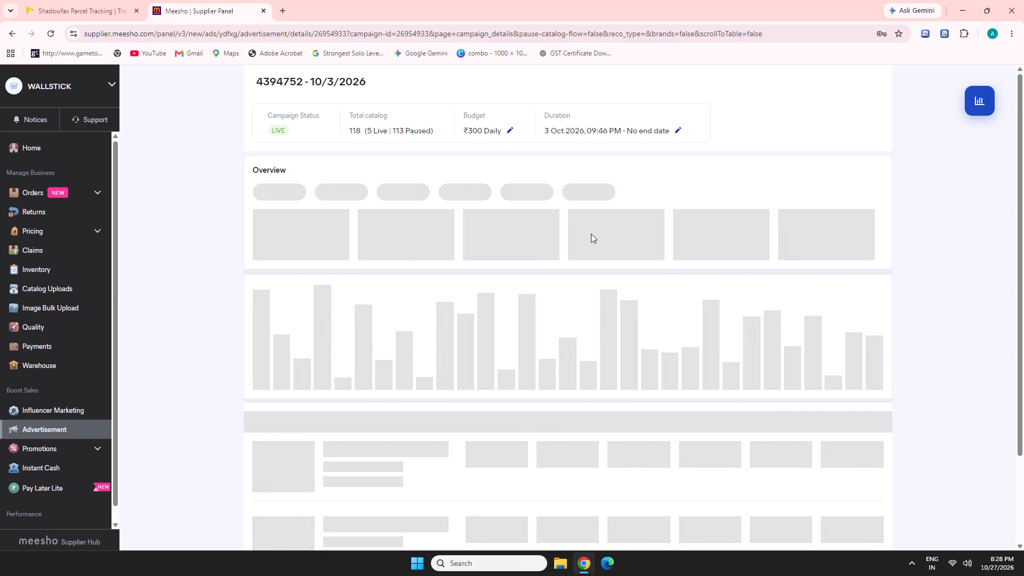
pyautogui.scroll(-2, 583, 250)
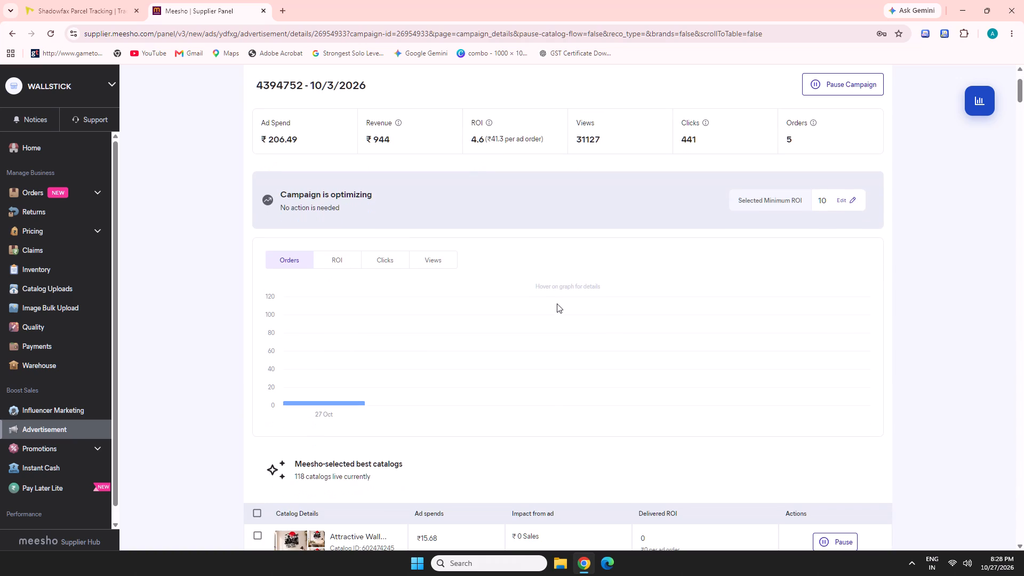
pyautogui.scroll(3, 551, 311)
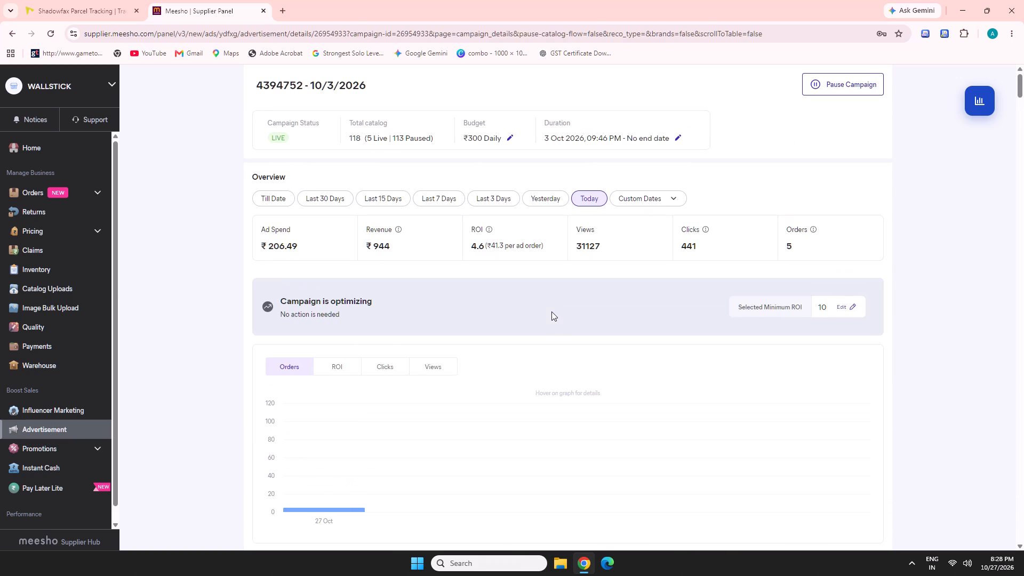
pyautogui.moveTo(467, 247); pyautogui.dragTo(572, 246)
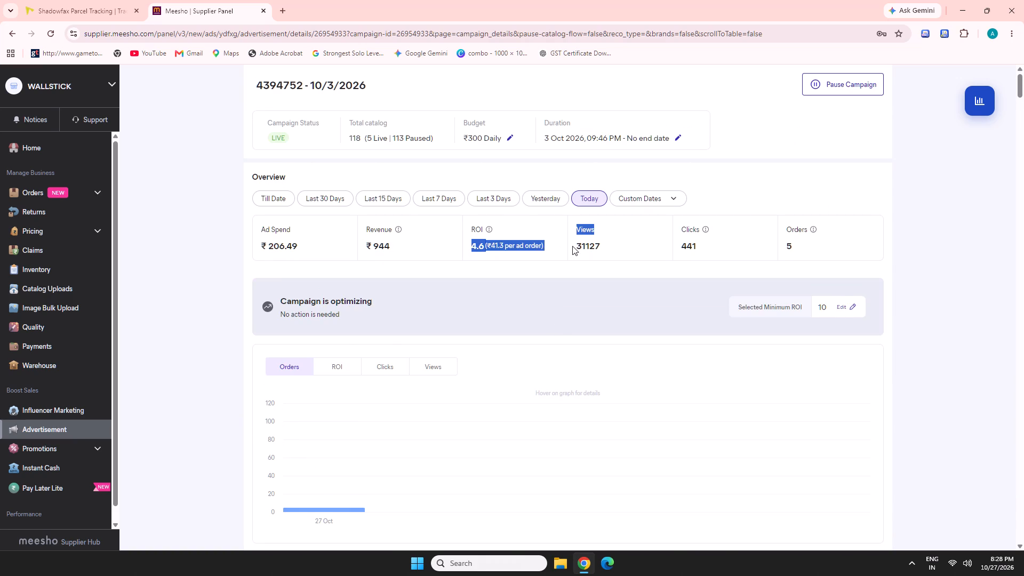
pyautogui.moveTo(572, 246); pyautogui.dragTo(564, 259)
pyautogui.click(562, 259)
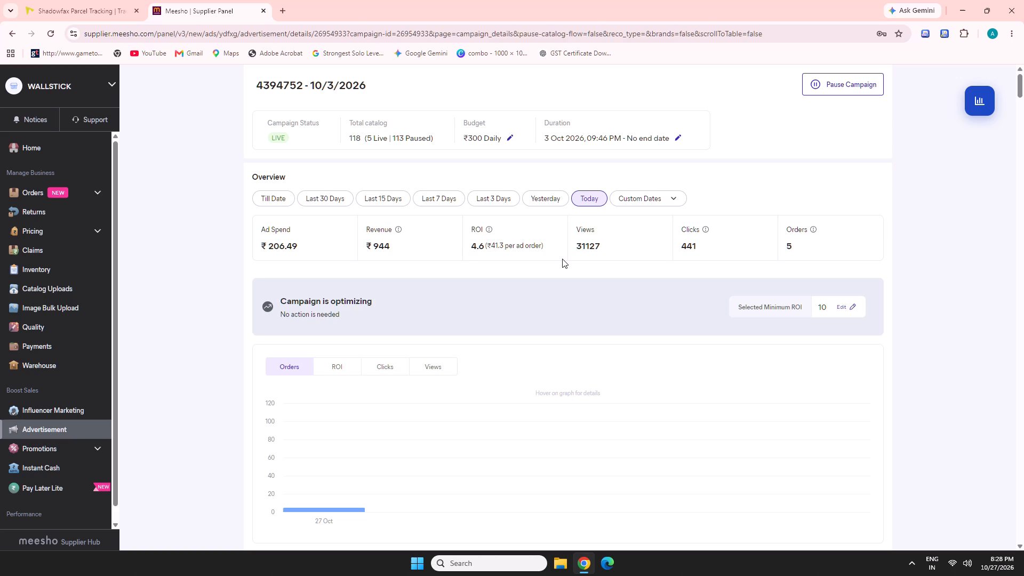
pyautogui.doubleClick(562, 259)
# Examine today's ad spend, sales and delivered ROI for the live and paused catalogs in campaign 26954933.
pyautogui.scroll(-5, 562, 259)
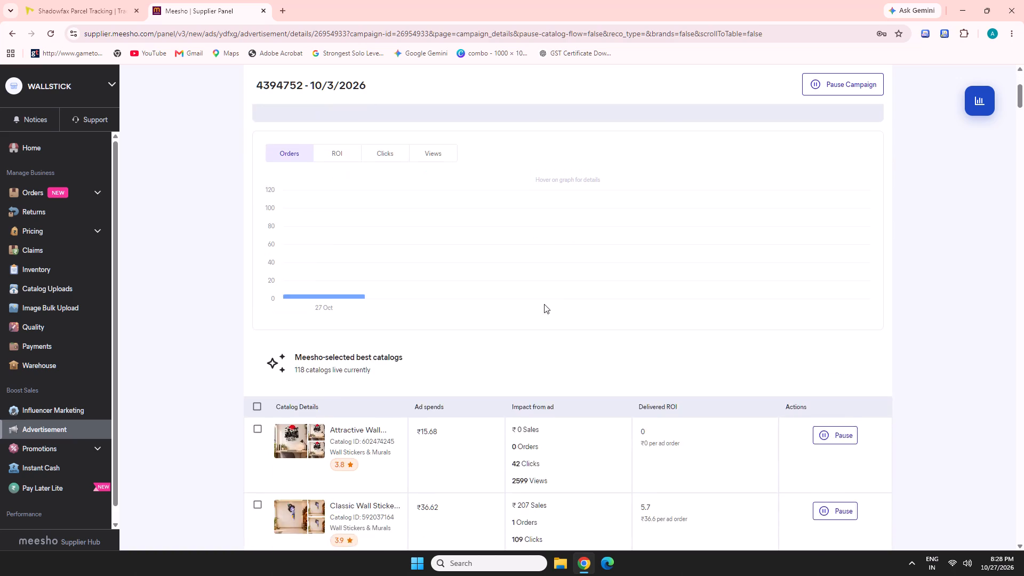
pyautogui.scroll(-9, 544, 304)
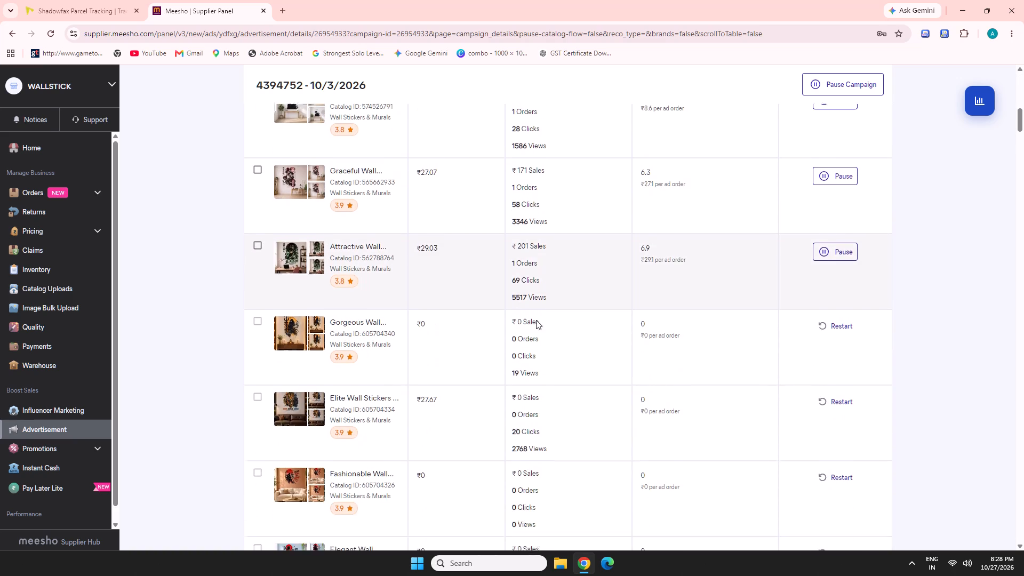
pyautogui.scroll(7, 534, 323)
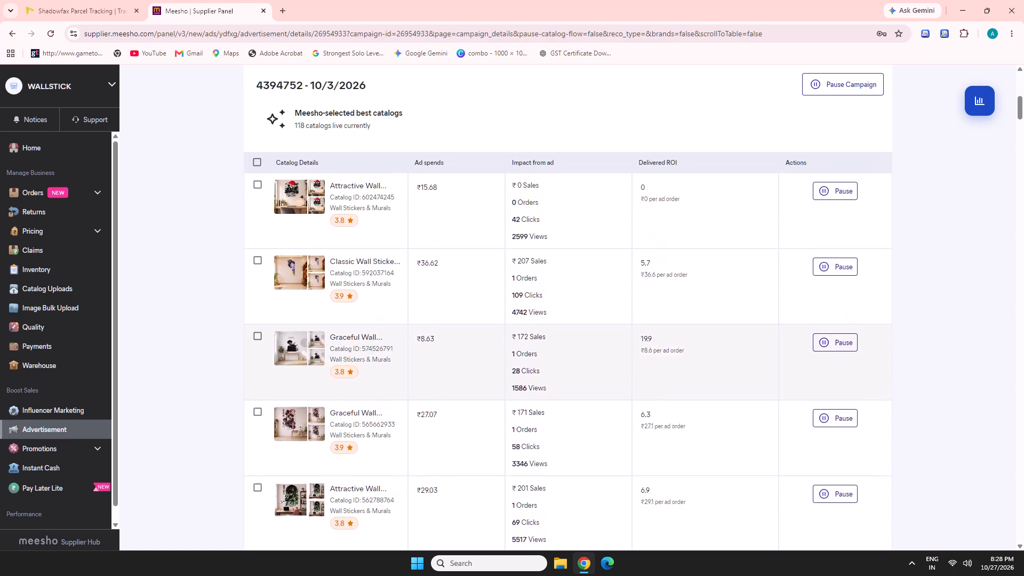
pyautogui.scroll(4, 527, 334)
pyautogui.scroll(-3, 525, 337)
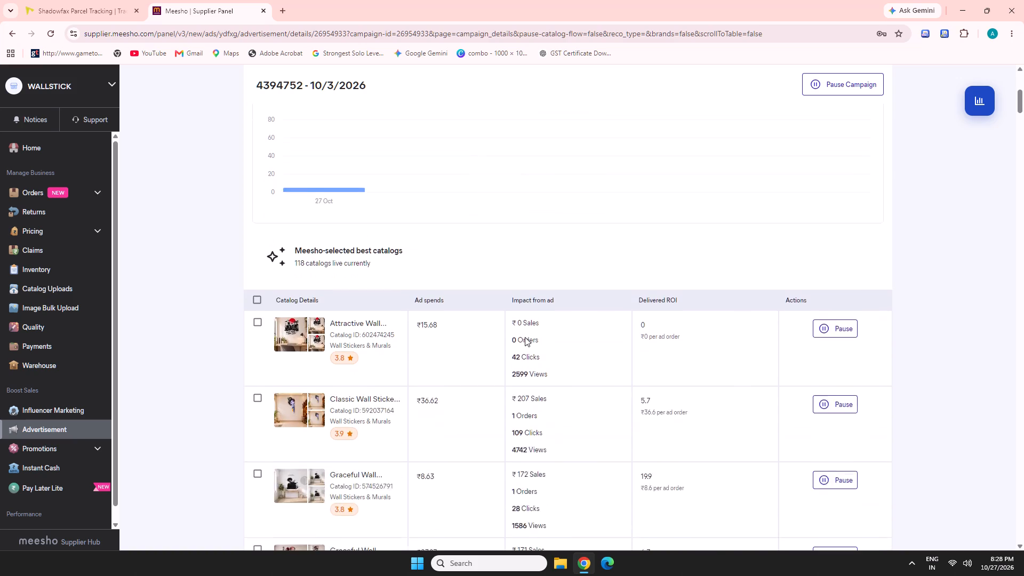
pyautogui.scroll(-16, 524, 337)
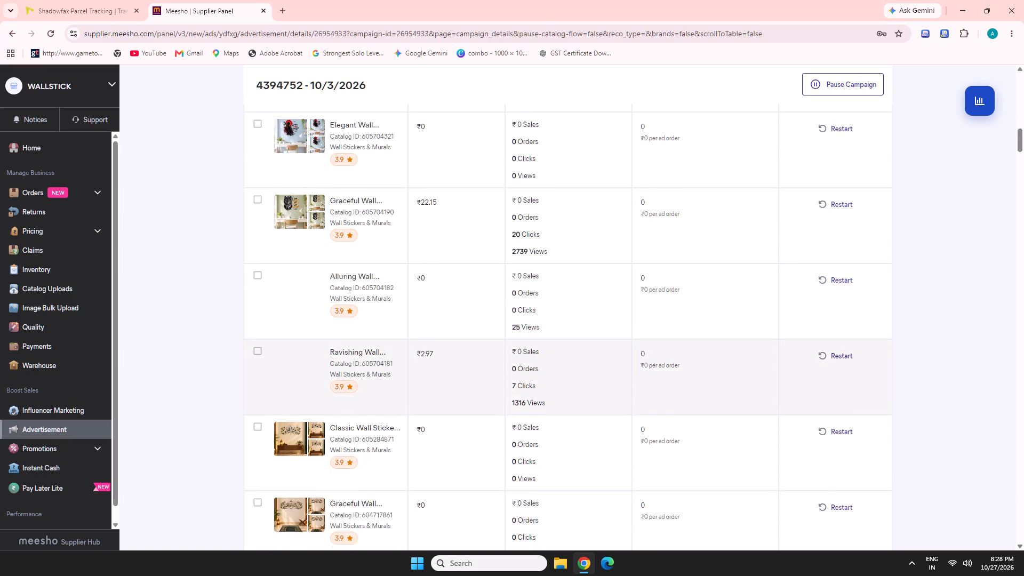
pyautogui.scroll(-5, 514, 361)
pyautogui.scroll(3, 514, 361)
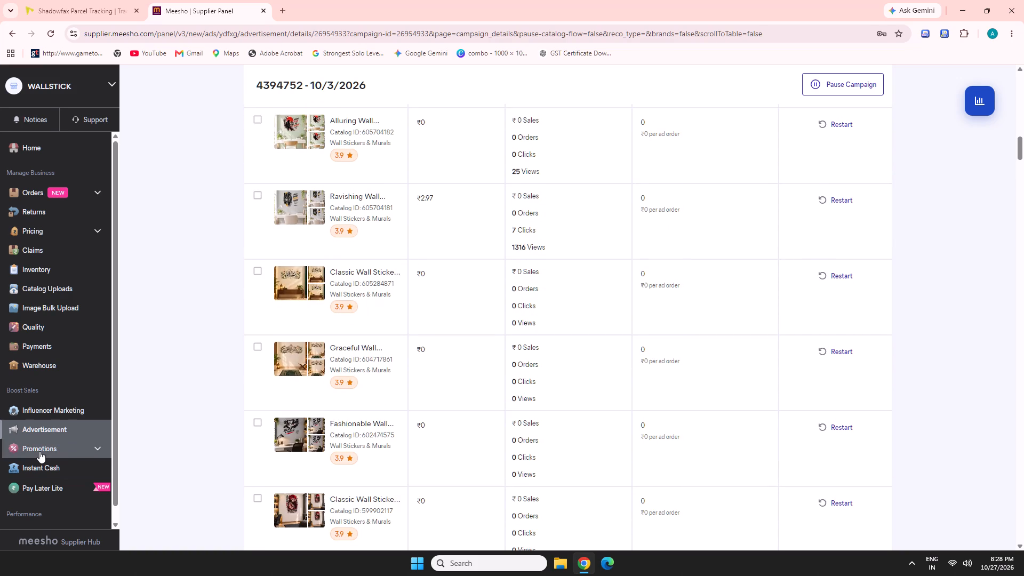
# Open the Business Dashboard.
pyautogui.click(39, 451)
pyautogui.scroll(-3, 30, 521)
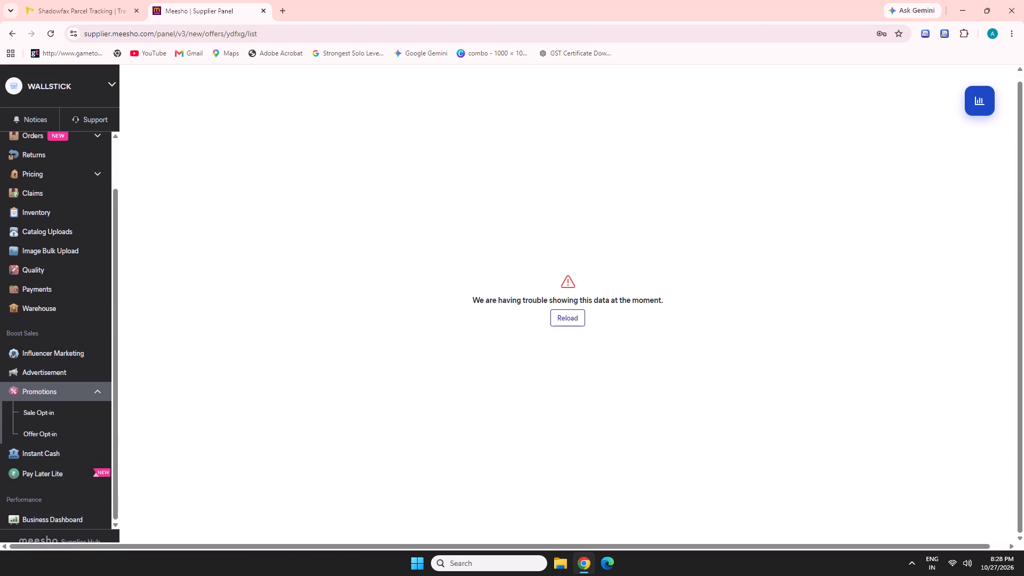
pyautogui.click(22, 521)
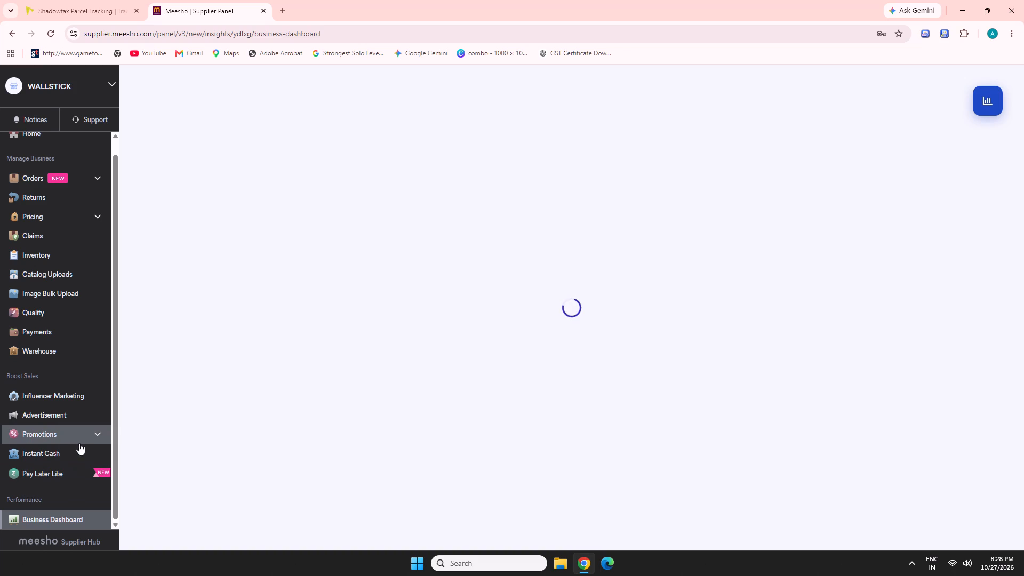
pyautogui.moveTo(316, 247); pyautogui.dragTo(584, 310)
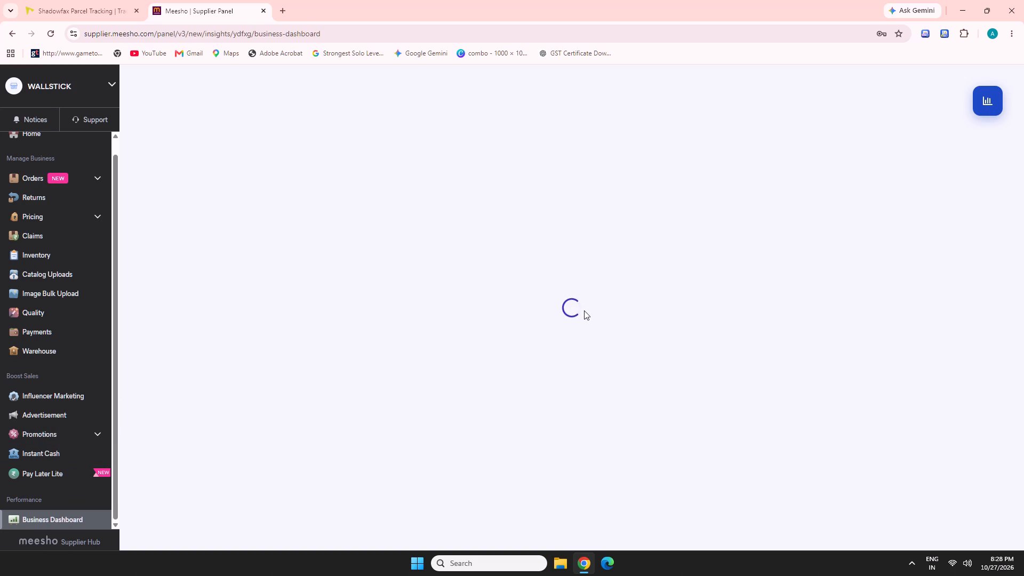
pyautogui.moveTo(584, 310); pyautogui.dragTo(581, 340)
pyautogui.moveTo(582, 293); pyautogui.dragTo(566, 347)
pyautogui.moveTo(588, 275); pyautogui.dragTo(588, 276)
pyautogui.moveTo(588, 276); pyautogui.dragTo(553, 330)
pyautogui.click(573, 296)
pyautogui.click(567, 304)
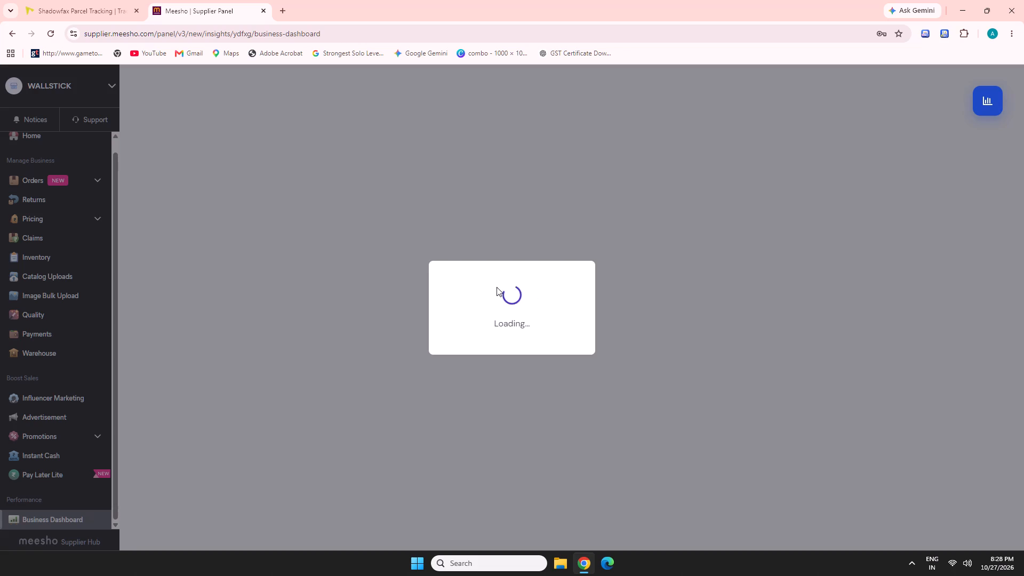
# Examine the last 7 days' business overview and each product's views, orders and sales in the Product Performance table.
pyautogui.scroll(-2, 497, 300)
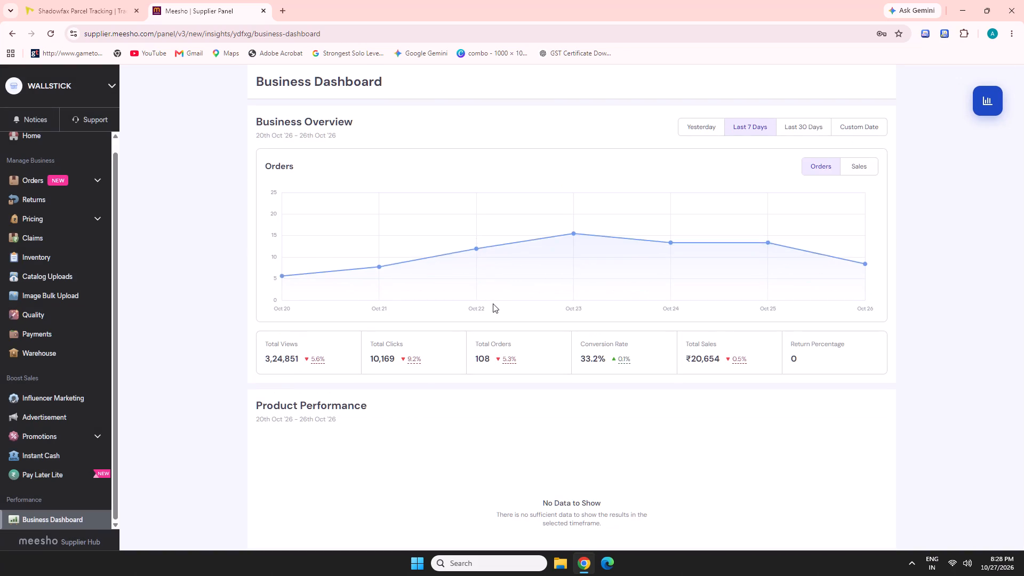
pyautogui.scroll(1, 493, 303)
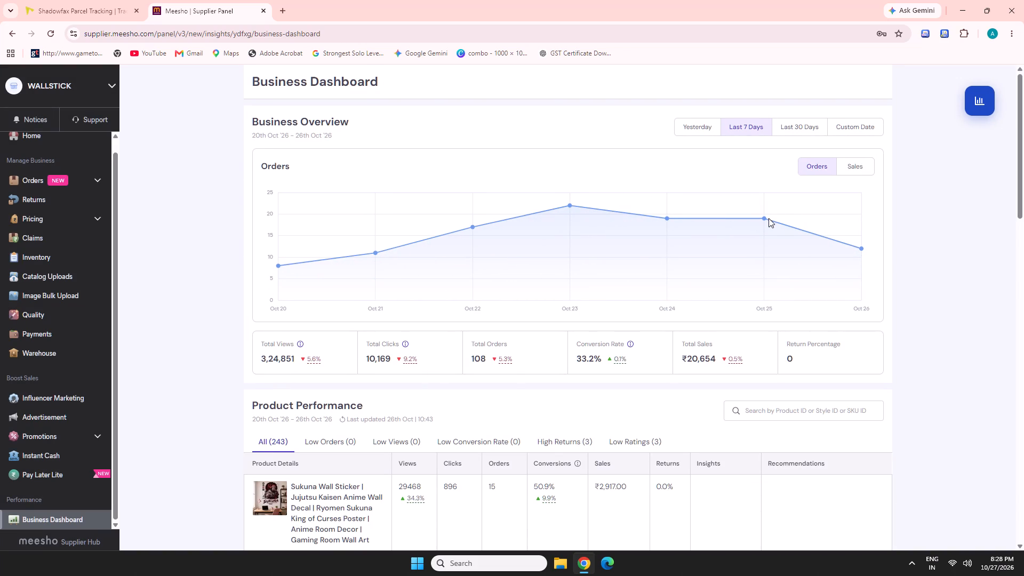
pyautogui.scroll(-1, 661, 168)
pyautogui.scroll(-2, 513, 316)
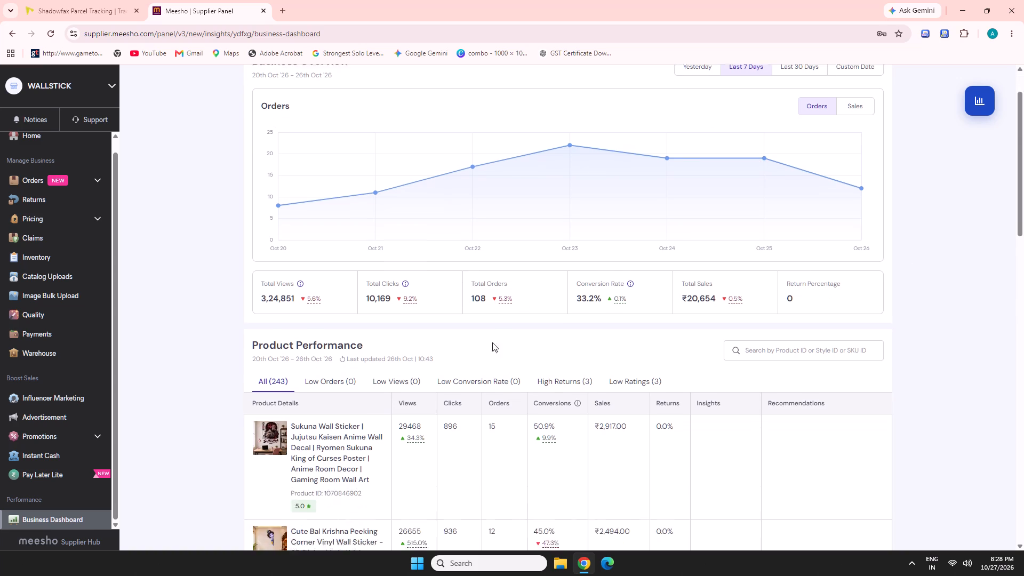
pyautogui.scroll(-3, 492, 342)
pyautogui.moveTo(479, 167); pyautogui.dragTo(491, 283)
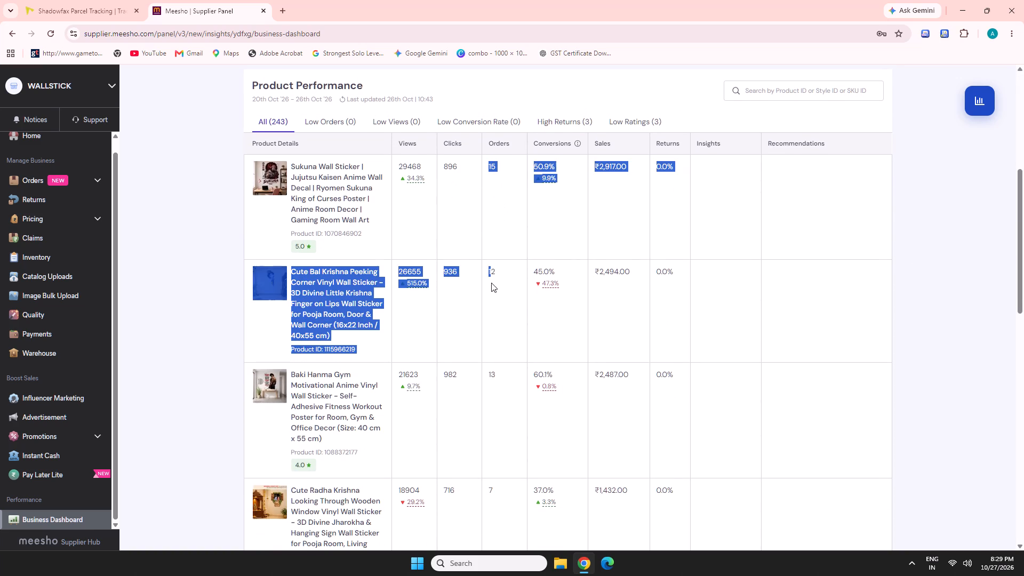
pyautogui.moveTo(491, 283); pyautogui.dragTo(479, 337)
pyautogui.click(479, 338)
pyautogui.scroll(-3, 479, 338)
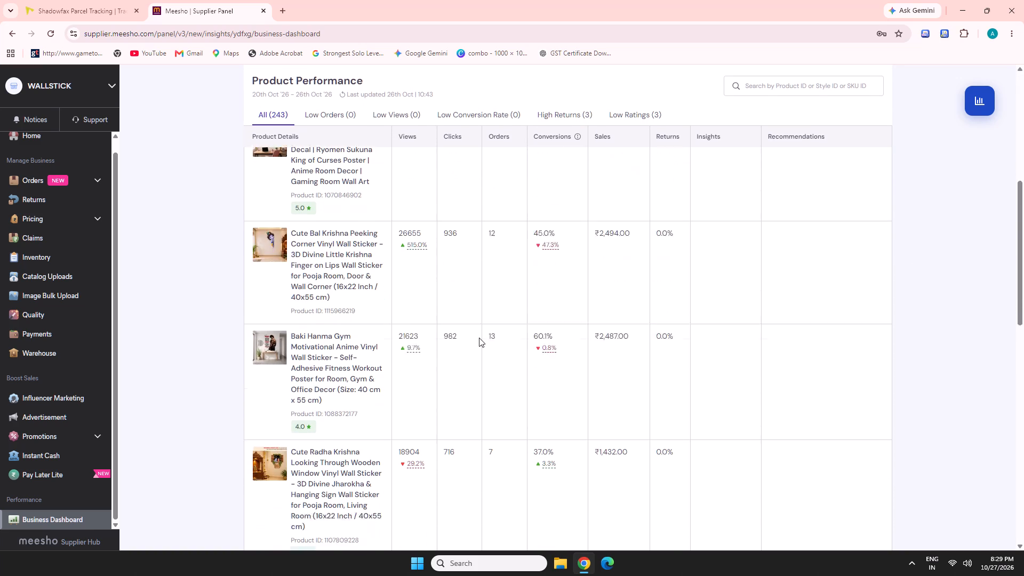
pyautogui.scroll(-9, 479, 338)
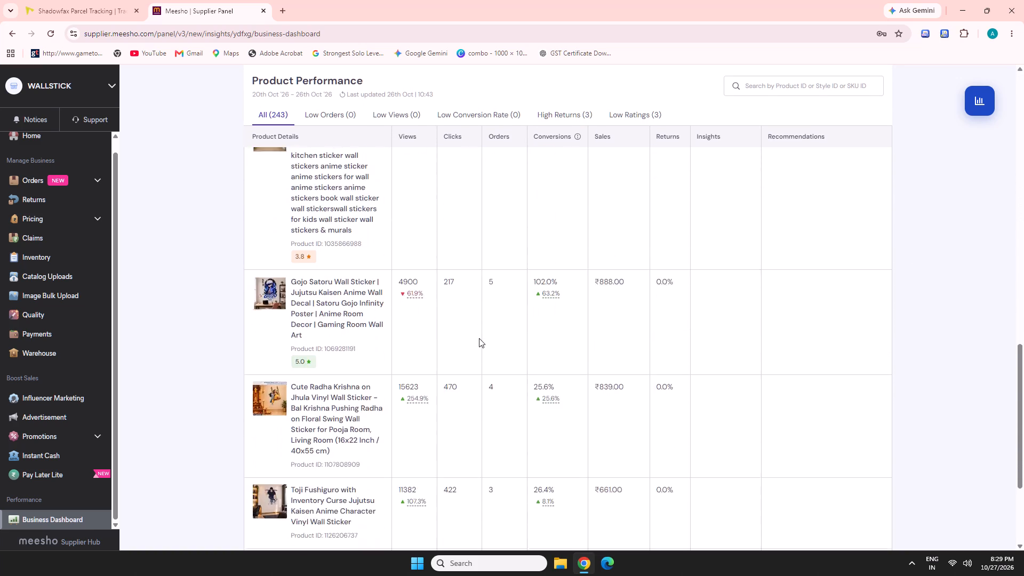
pyautogui.scroll(-7, 479, 338)
# Close the browser window.
pyautogui.click(1023, 0)
pyautogui.doubleClick(1020, 4)
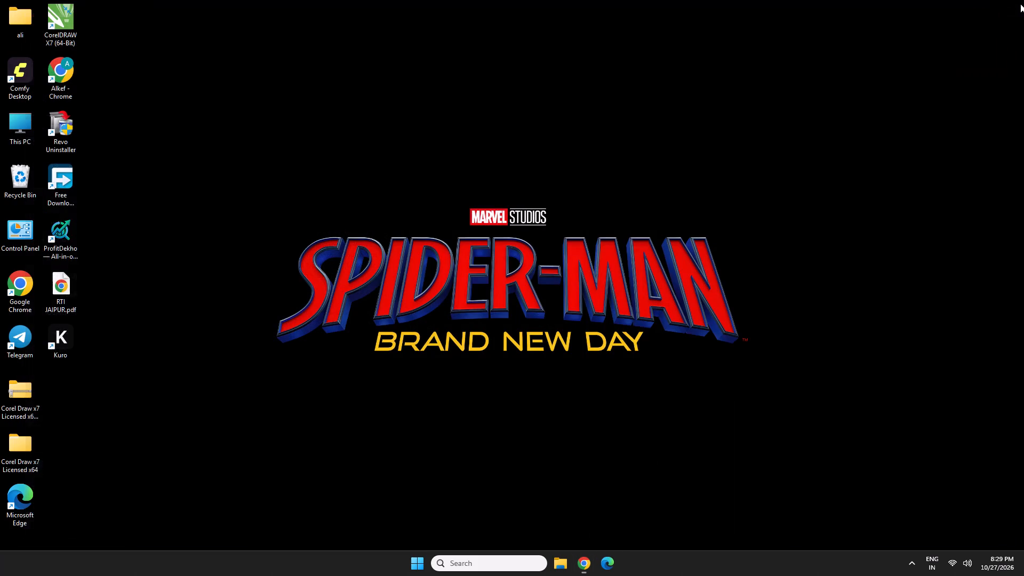